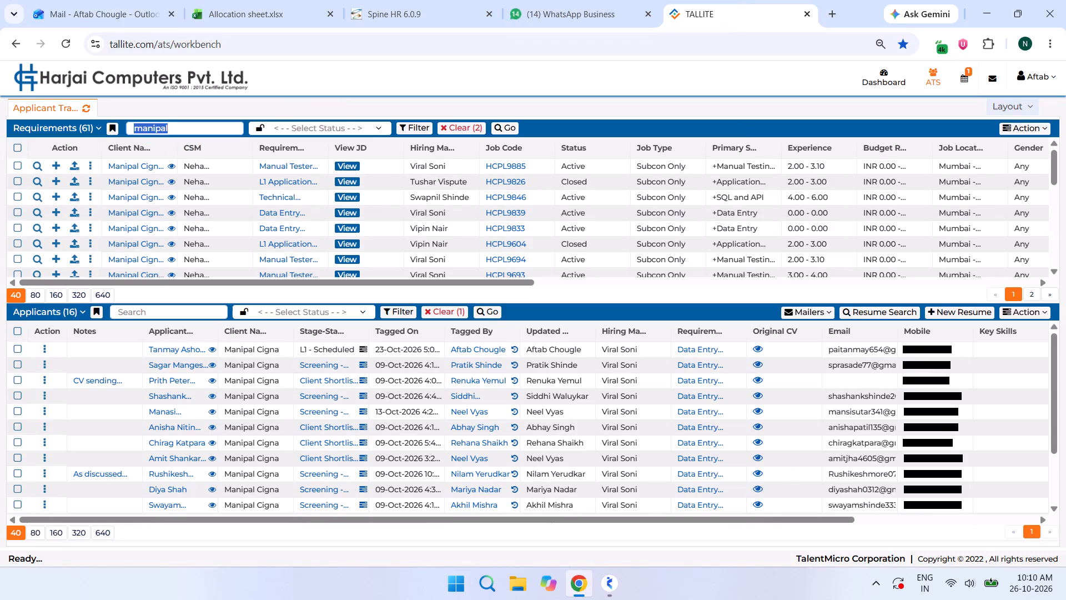
Search the requirements list for kotak.
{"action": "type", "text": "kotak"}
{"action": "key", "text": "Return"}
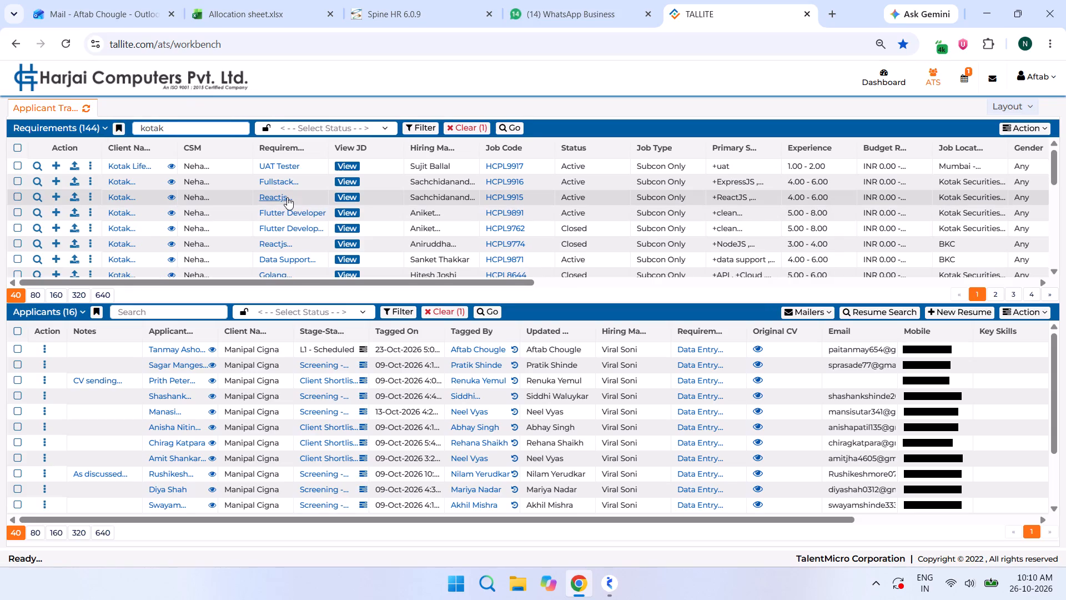
Select the active Reactjs requirement with job code HCPL9915 in the requirements list.
{"action": "left_click", "coordinate": [17, 196]}
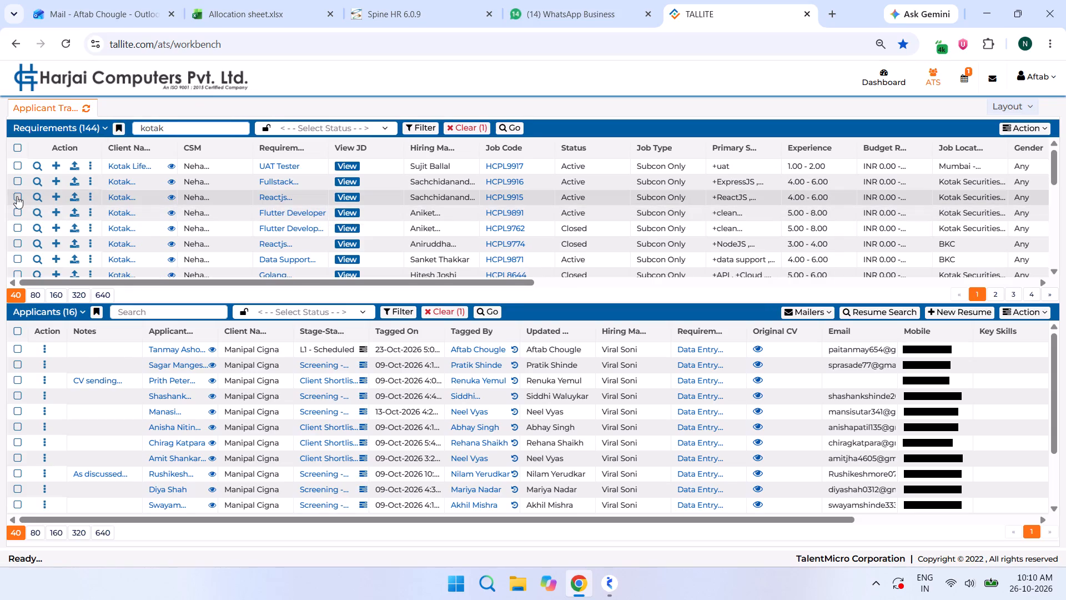
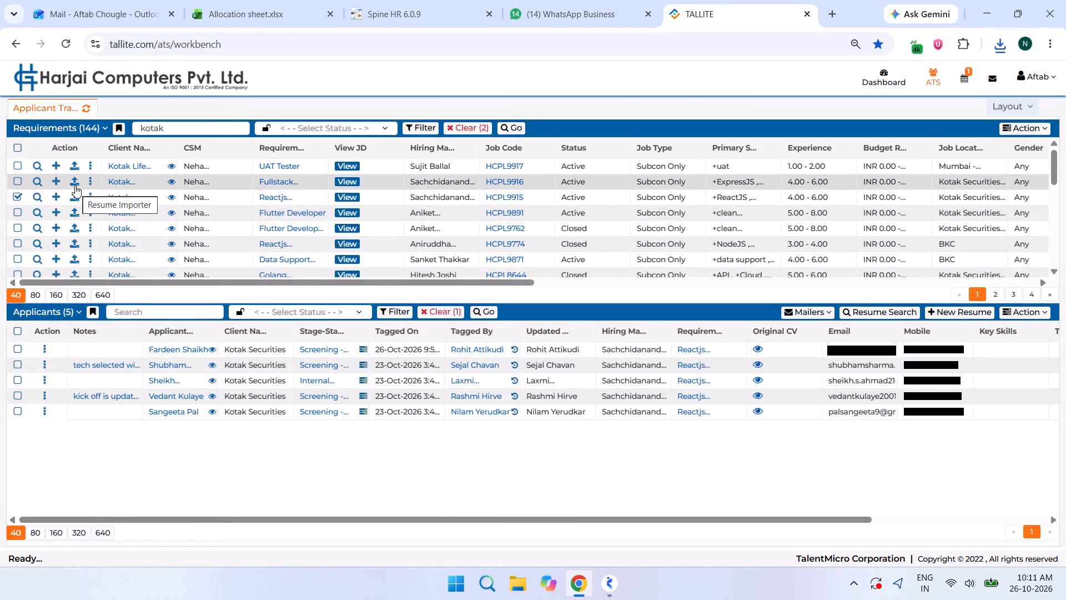
Import the candidate resume listed under Today in Downloads into the Kotak Reactjs requirement HCPL9915, submit it, and return to the applicant list.
{"action": "left_click", "coordinate": [77, 198]}
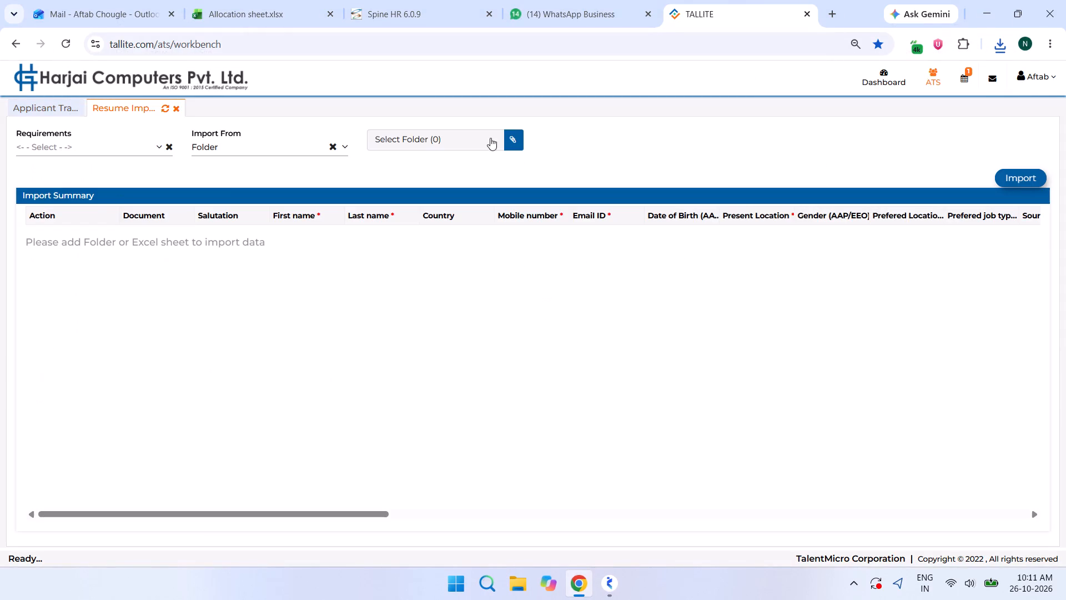
{"action": "left_click", "coordinate": [523, 140]}
{"action": "left_click", "coordinate": [519, 142]}
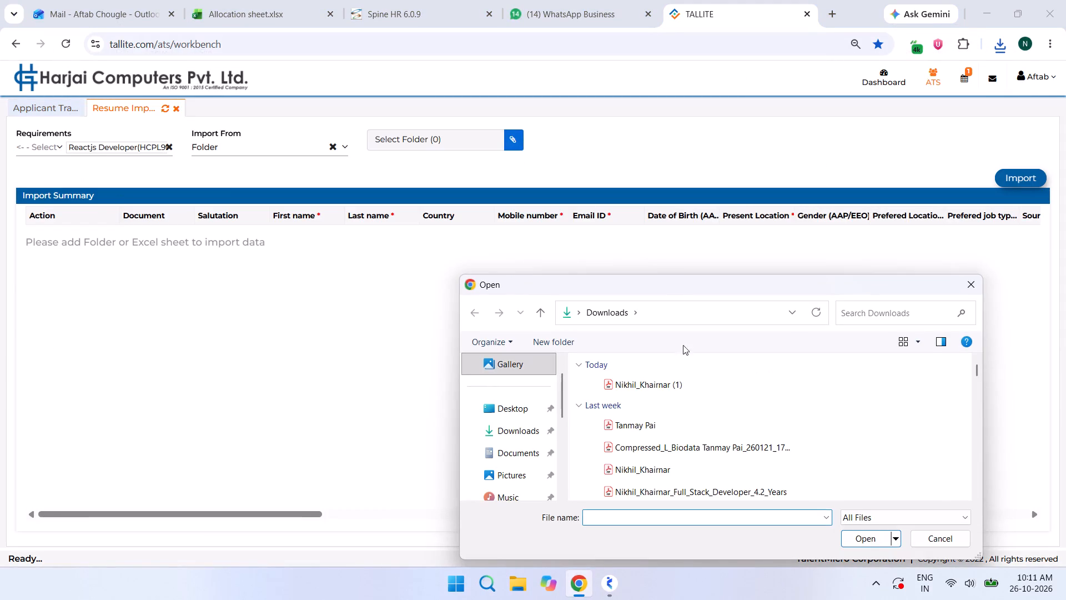
{"action": "left_click", "coordinate": [663, 392]}
{"action": "left_click", "coordinate": [879, 540]}
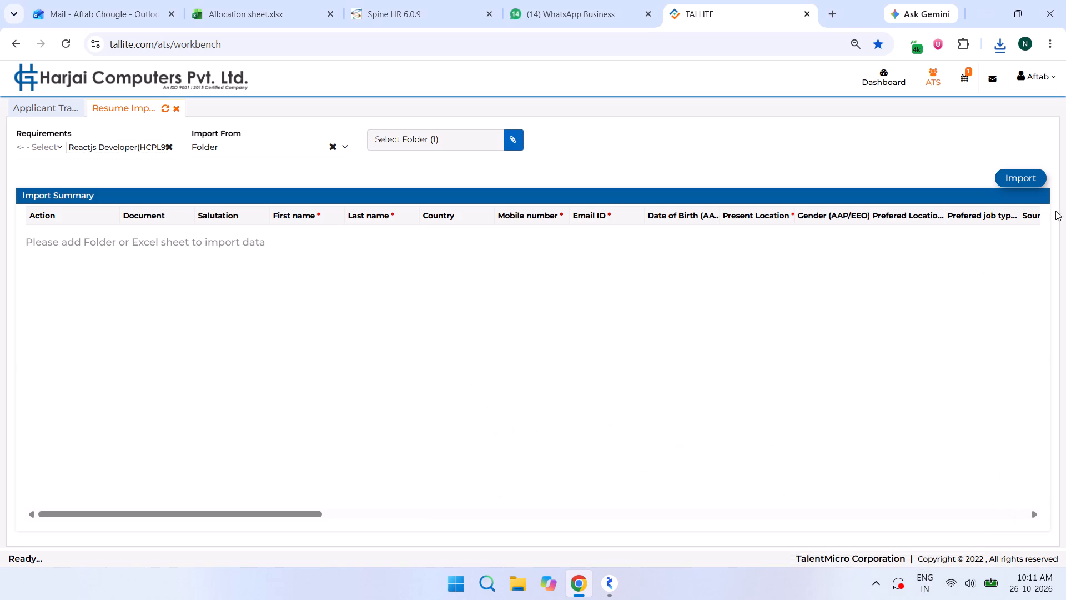
{"action": "left_click", "coordinate": [1033, 181]}
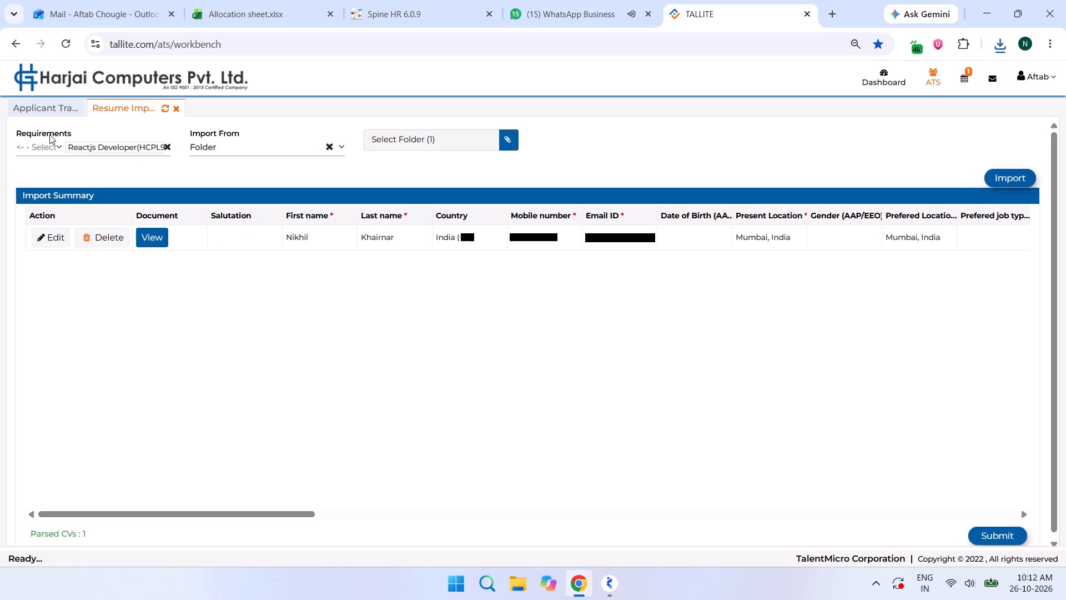
{"action": "left_click", "coordinate": [1023, 538]}
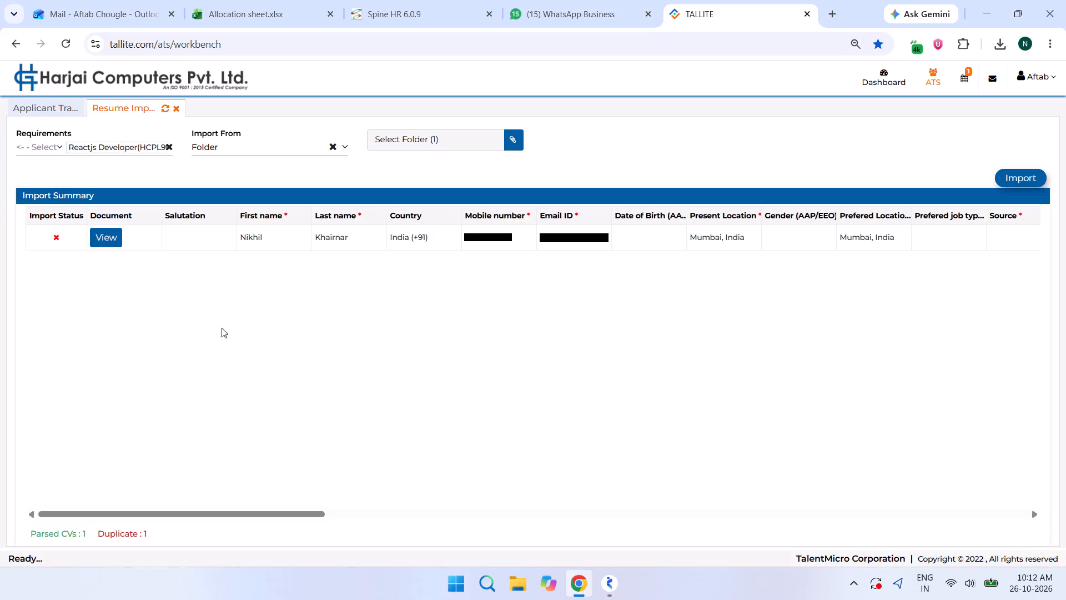
{"action": "left_click", "coordinate": [48, 107]}
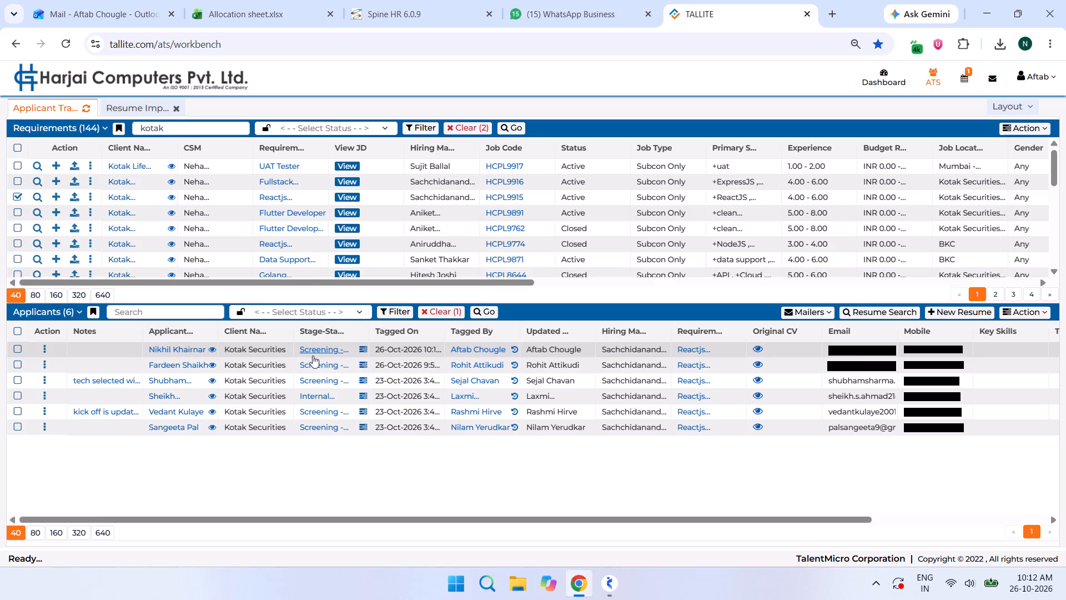
Download the resume document of the Reactjs applicant tagged by Rohit, the second in the applicant list.
{"action": "left_click", "coordinate": [213, 366]}
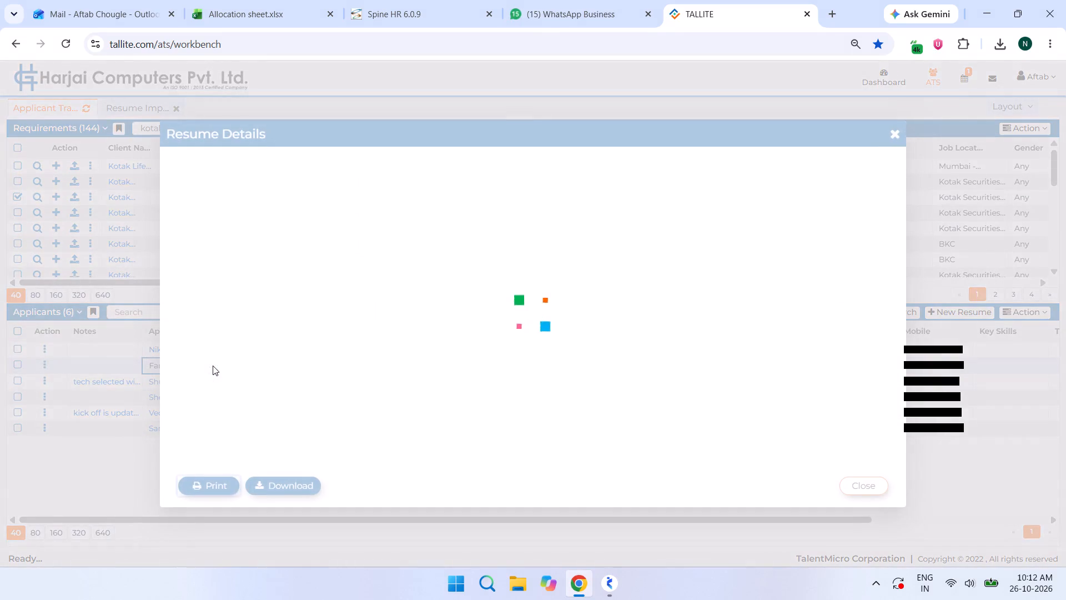
{"action": "left_click", "coordinate": [613, 150]}
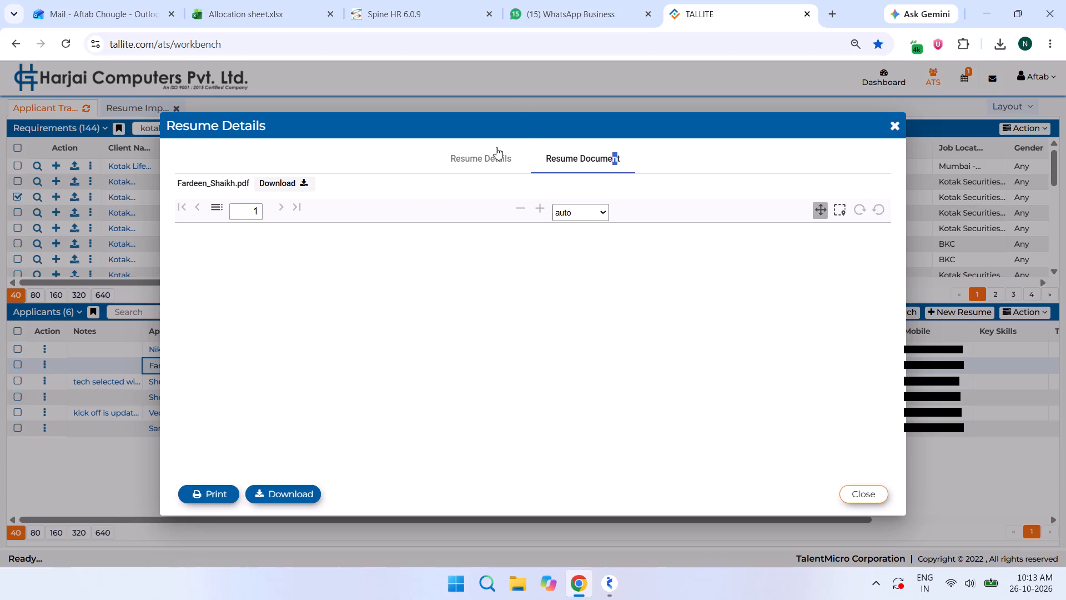
{"action": "left_click", "coordinate": [283, 184]}
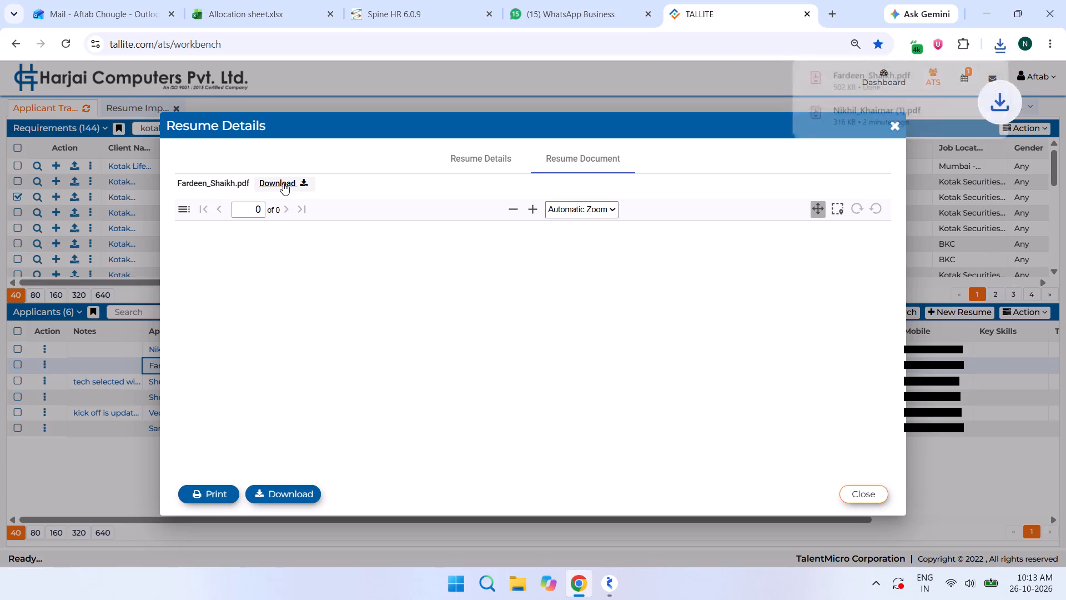
{"action": "left_click", "coordinate": [904, 74]}
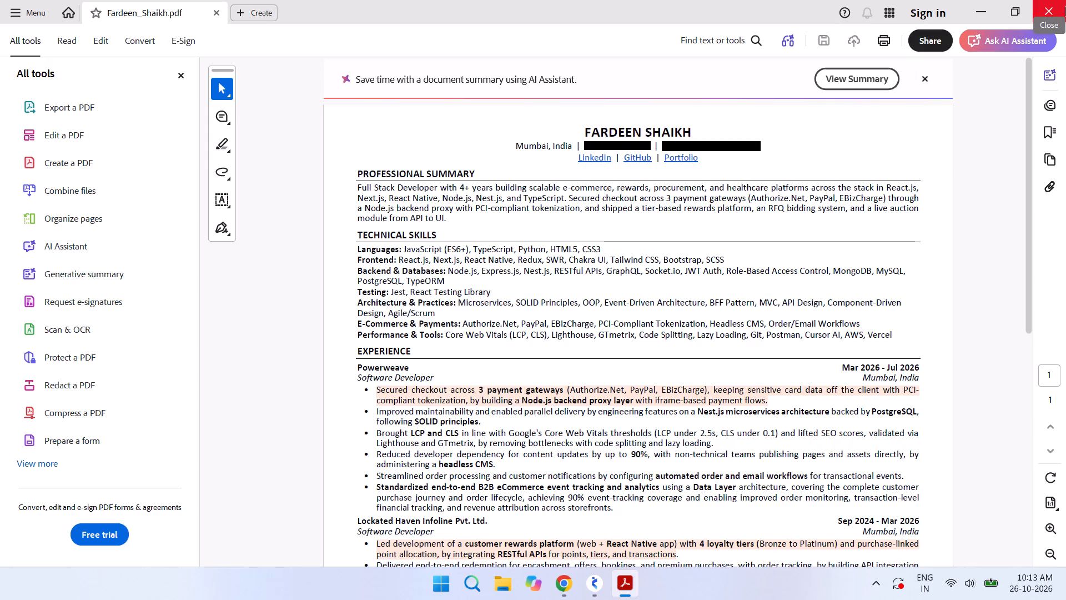
{"action": "left_click", "coordinate": [1048, 16]}
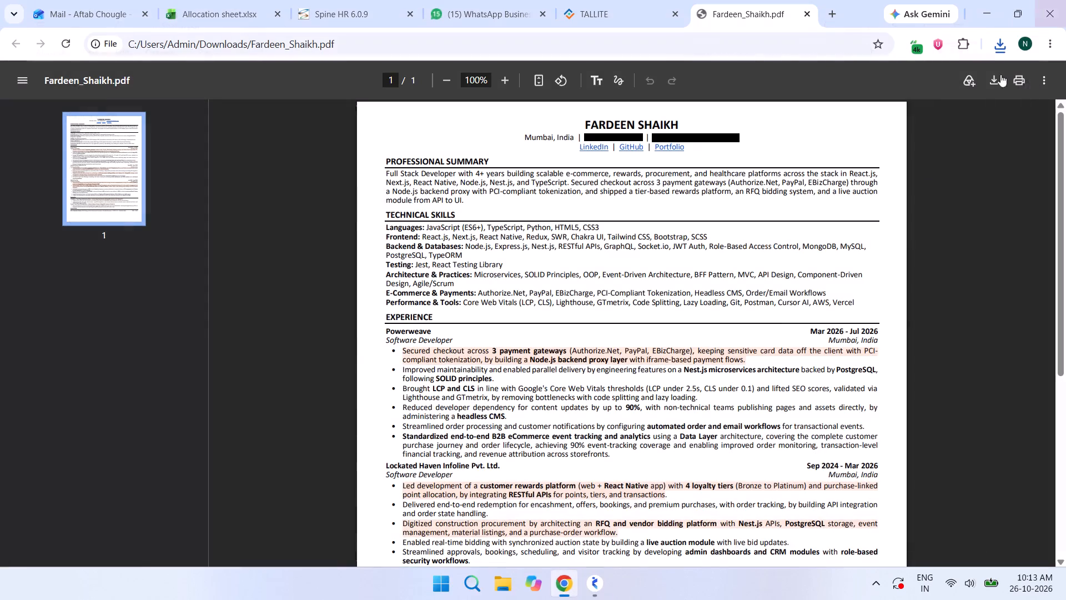
{"action": "left_click", "coordinate": [808, 12]}
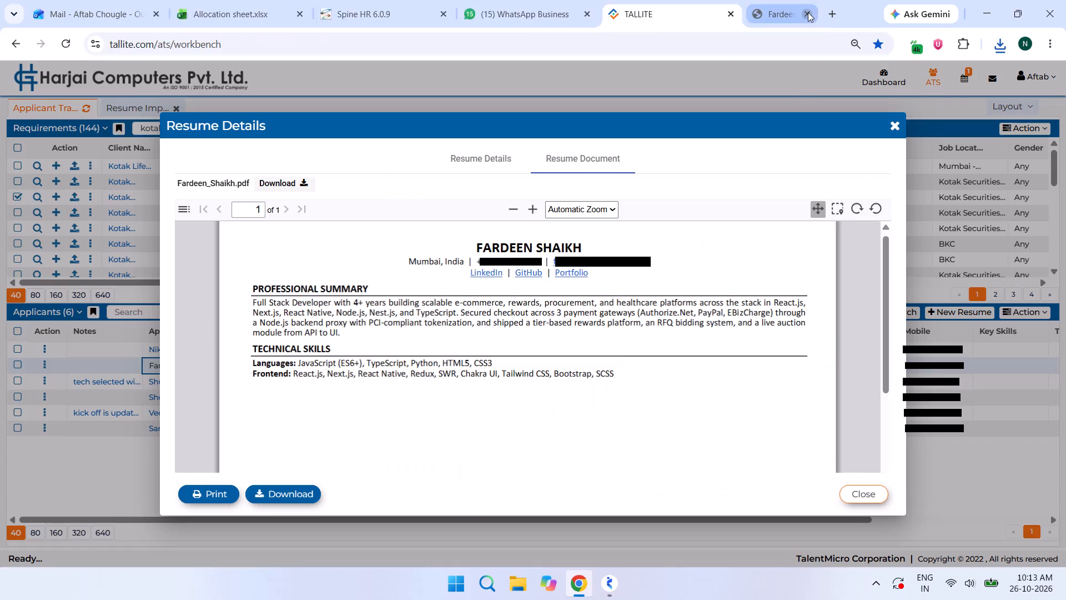
{"action": "left_click_drag", "start_coordinate": [887, 264], "coordinate": [887, 506]}
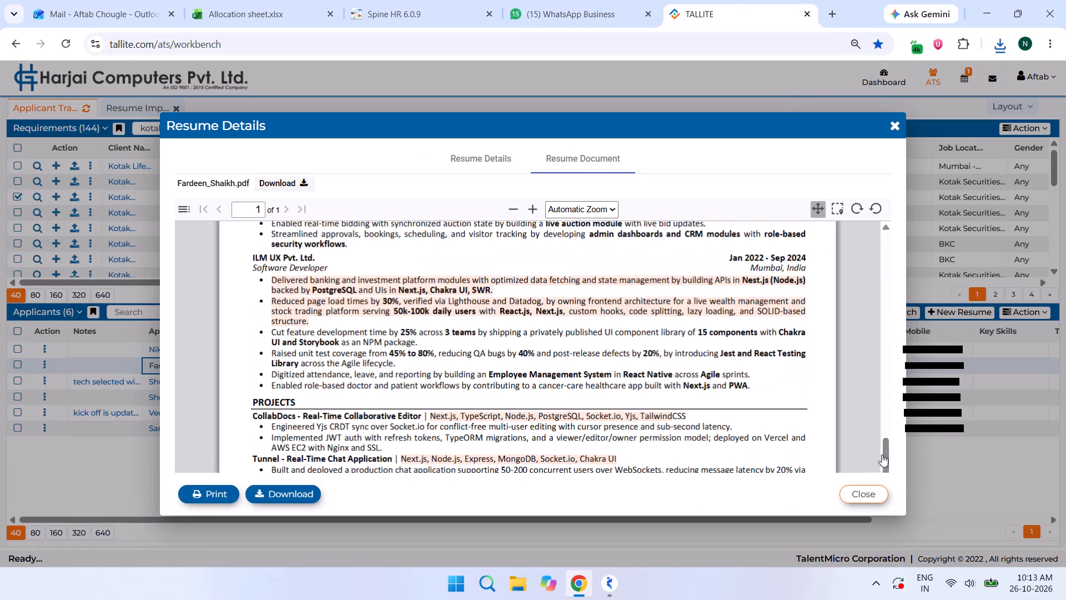
{"action": "left_click", "coordinate": [893, 121]}
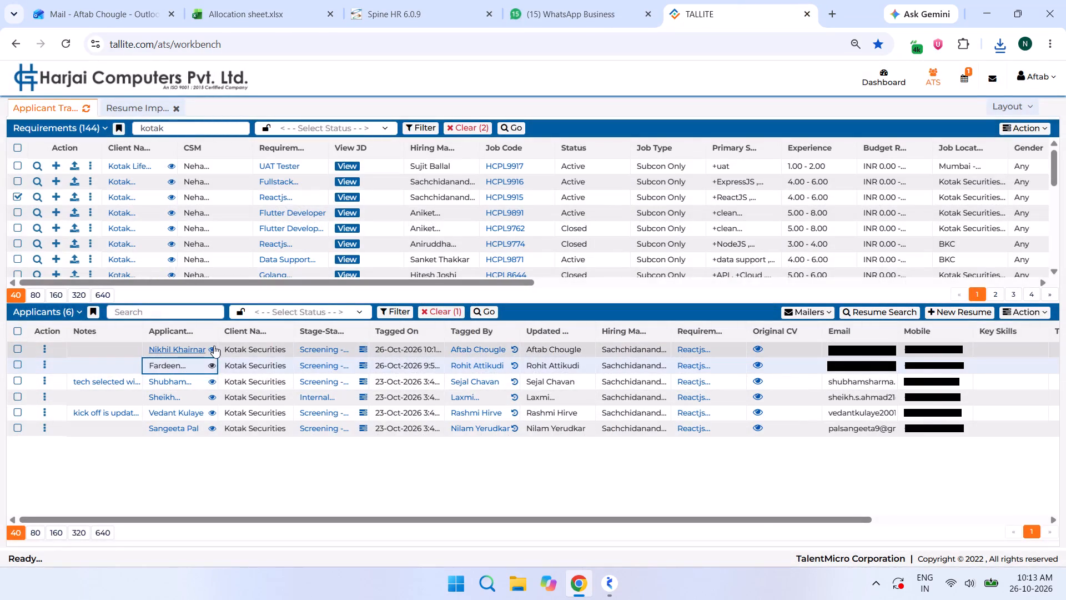
Examine the first-listed Reactjs applicant's resume document, from professional summary through education and certifications.
{"action": "left_click", "coordinate": [211, 346]}
{"action": "left_click", "coordinate": [596, 153]}
{"action": "scroll", "coordinate": [595, 273], "scroll_direction": "down", "scroll_amount": 1}
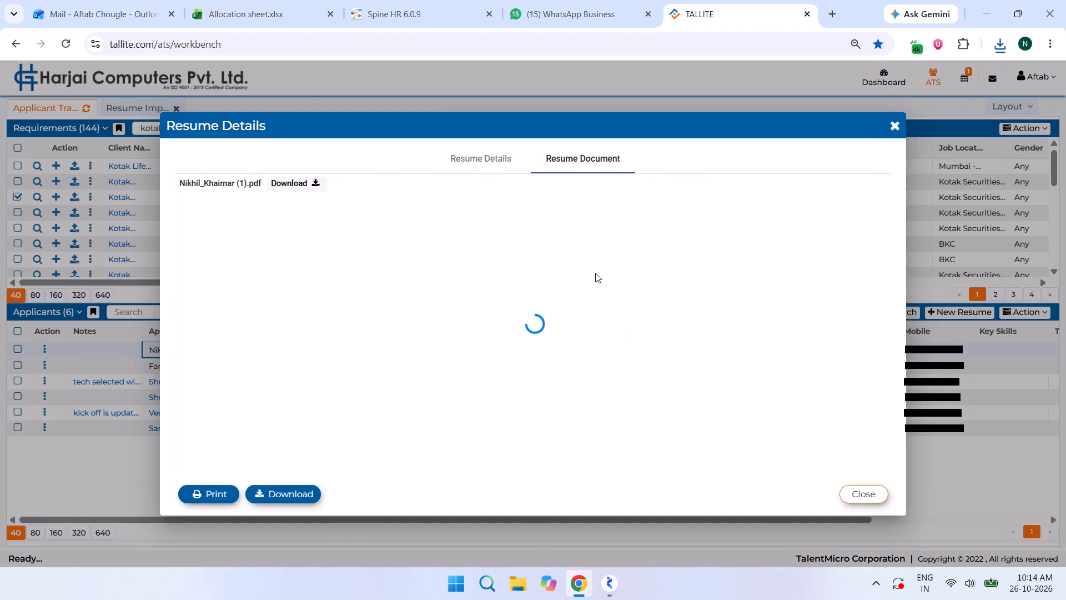
{"action": "scroll", "coordinate": [595, 273], "scroll_direction": "down", "scroll_amount": 5}
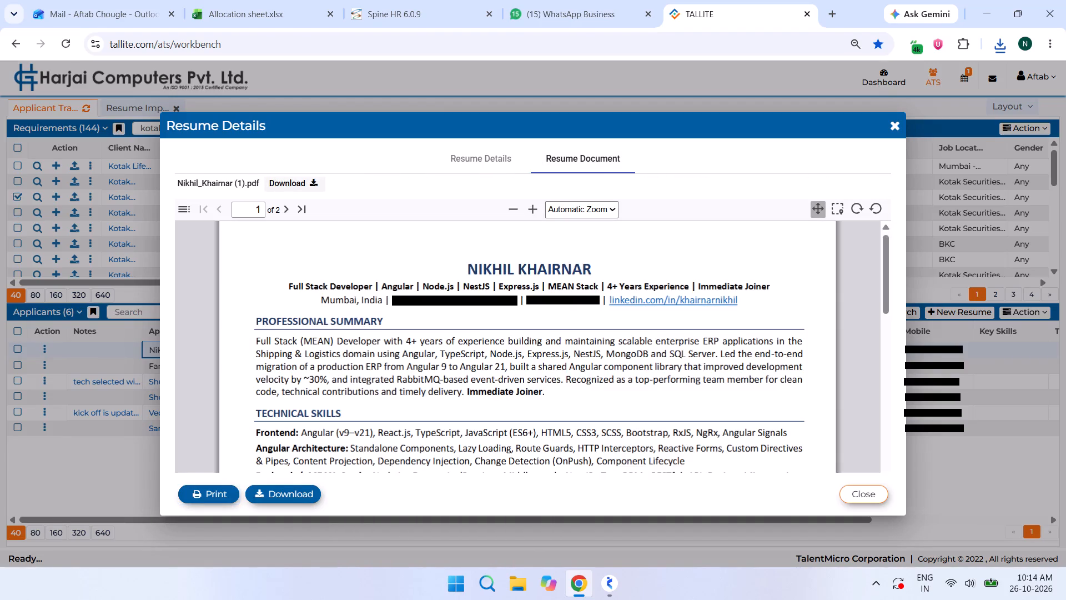
{"action": "left_click_drag", "start_coordinate": [621, 404], "coordinate": [630, 221]}
{"action": "left_click_drag", "start_coordinate": [600, 369], "coordinate": [613, 188]}
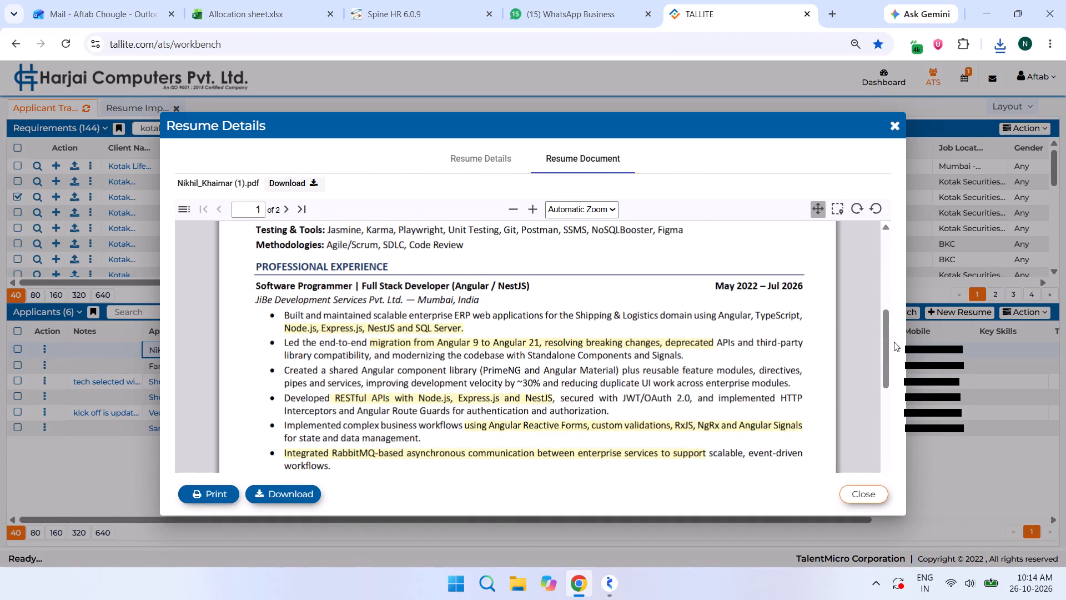
{"action": "left_click", "coordinate": [893, 340]}
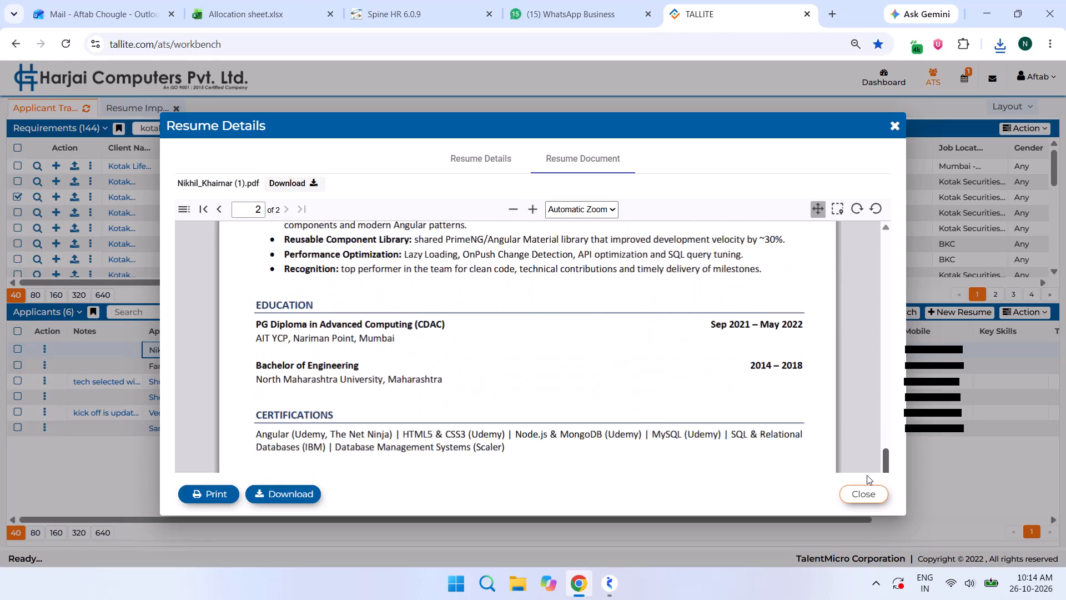
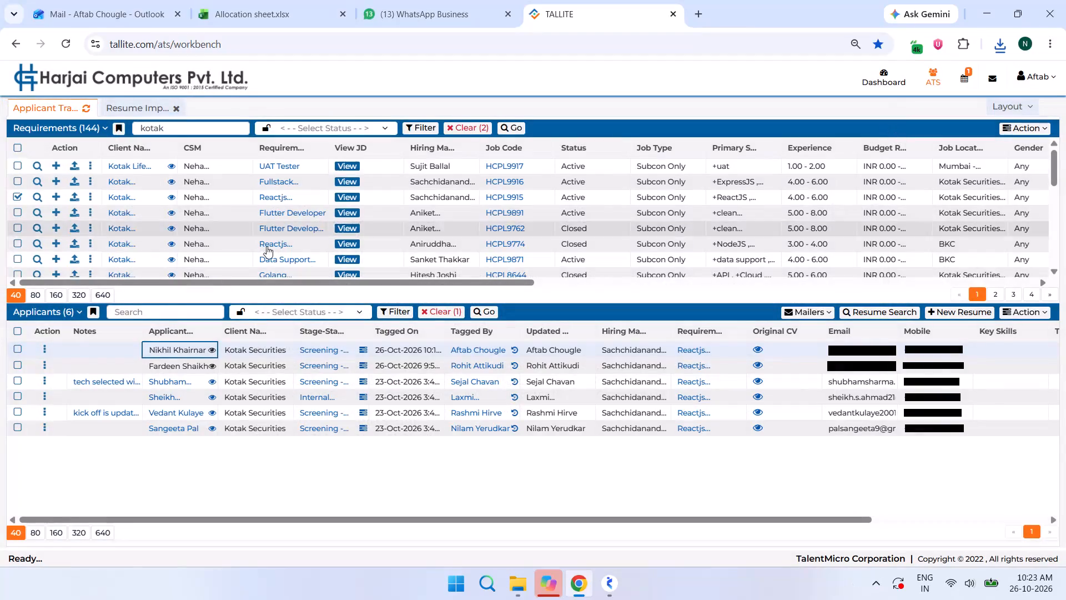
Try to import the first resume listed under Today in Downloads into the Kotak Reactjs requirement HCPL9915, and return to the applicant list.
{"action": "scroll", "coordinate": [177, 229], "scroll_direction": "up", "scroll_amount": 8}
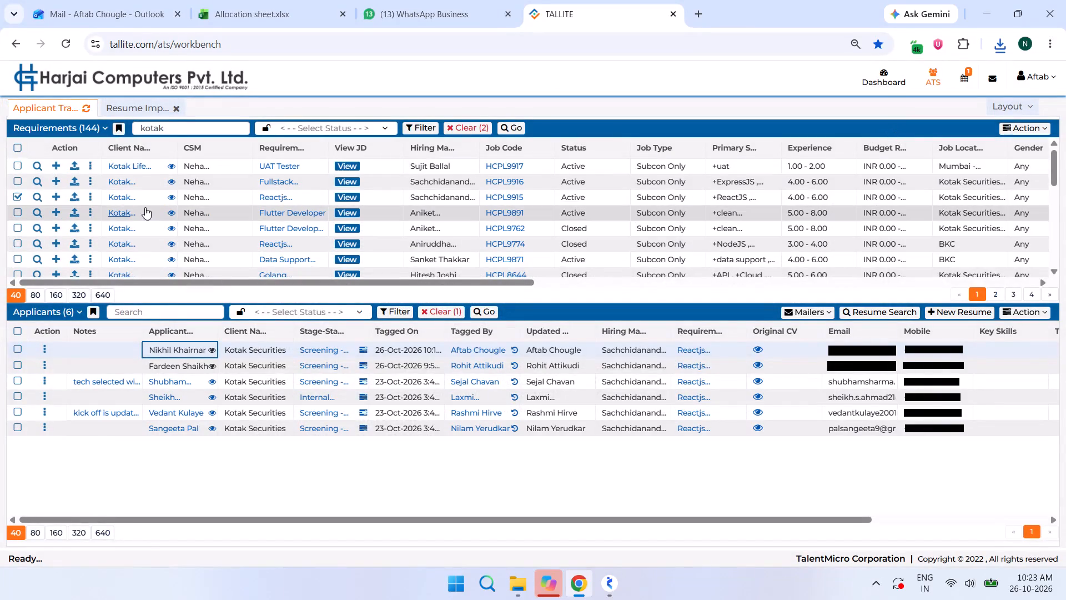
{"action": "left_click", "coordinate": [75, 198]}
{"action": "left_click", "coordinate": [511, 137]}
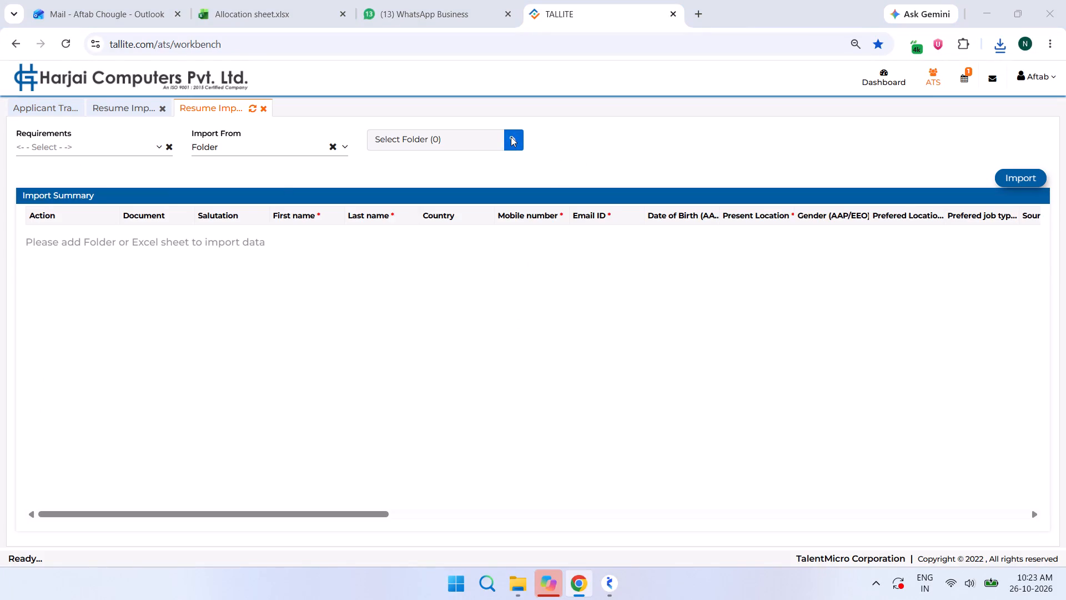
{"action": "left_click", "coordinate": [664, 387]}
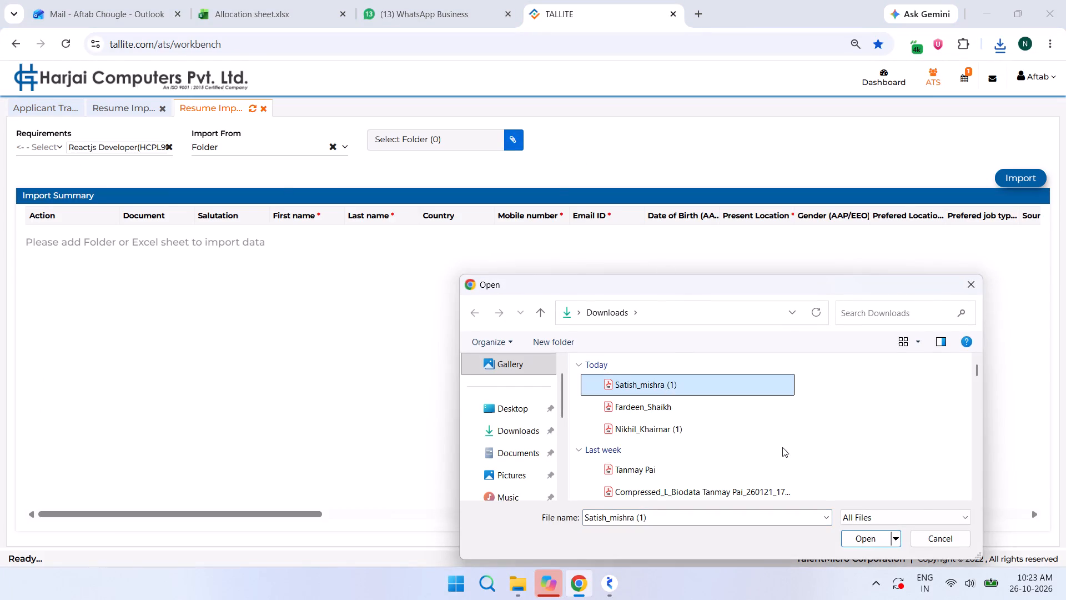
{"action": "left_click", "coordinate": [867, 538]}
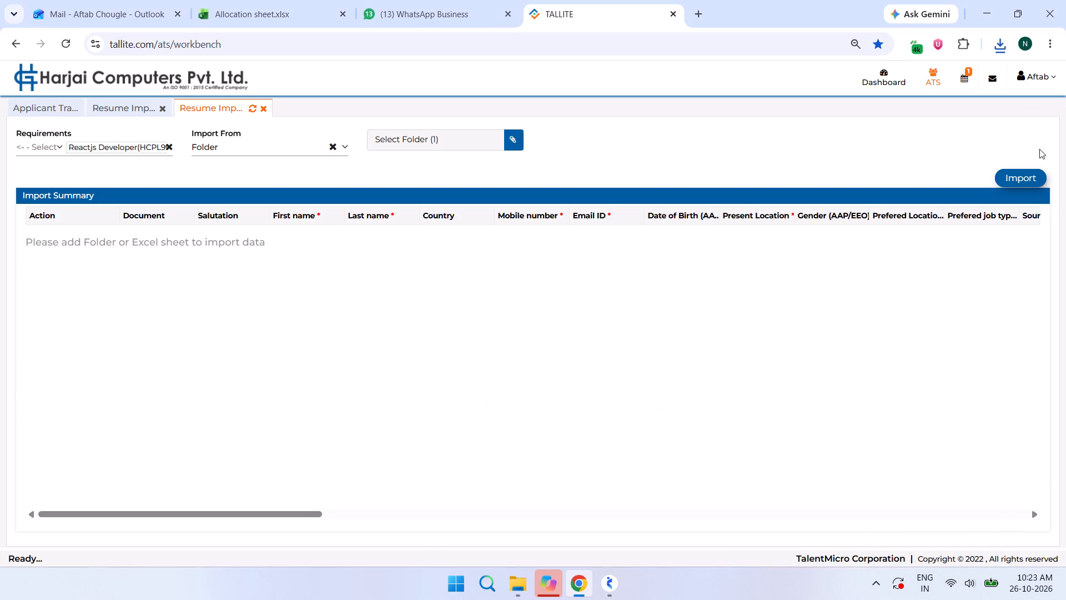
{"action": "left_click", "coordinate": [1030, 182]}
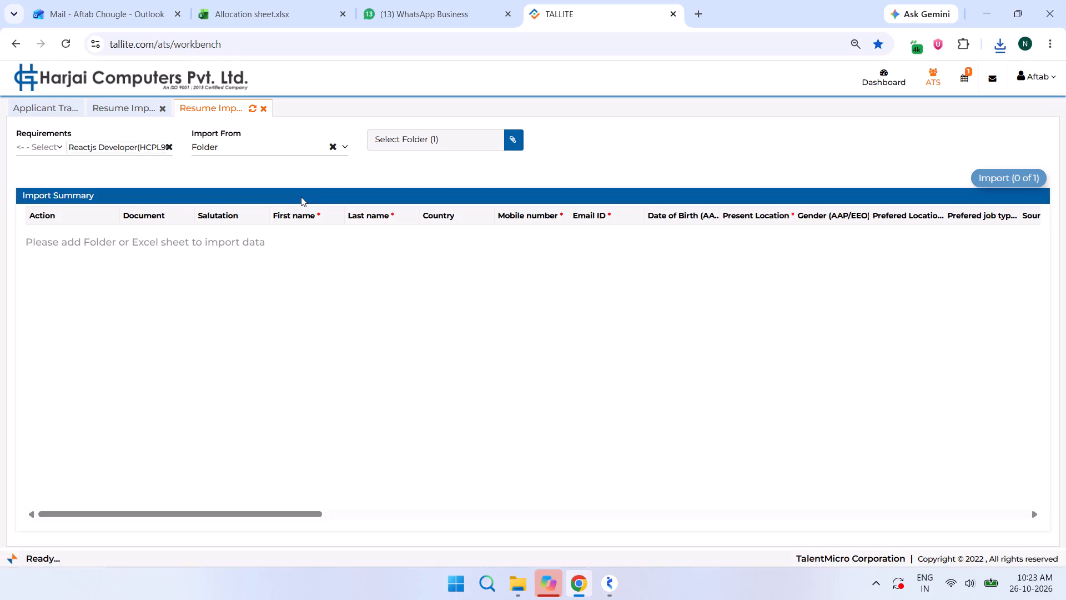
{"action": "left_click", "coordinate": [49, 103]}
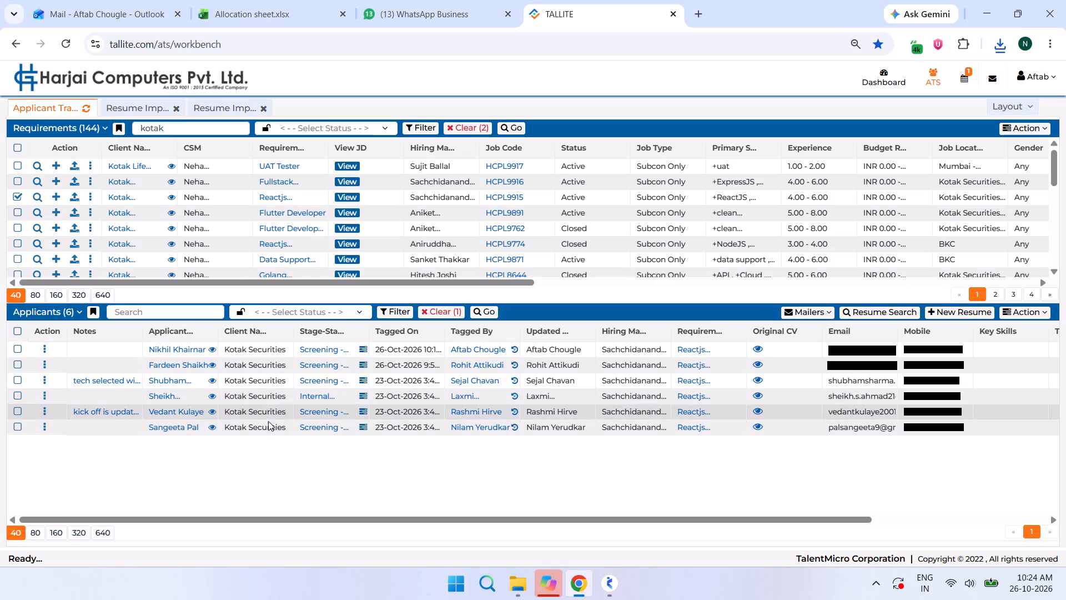
Import the first resume listed under Today in Downloads into Kotak Reactjs requirement HCPL9915, submit it, and return to the applicant list.
{"action": "left_click", "coordinate": [74, 198]}
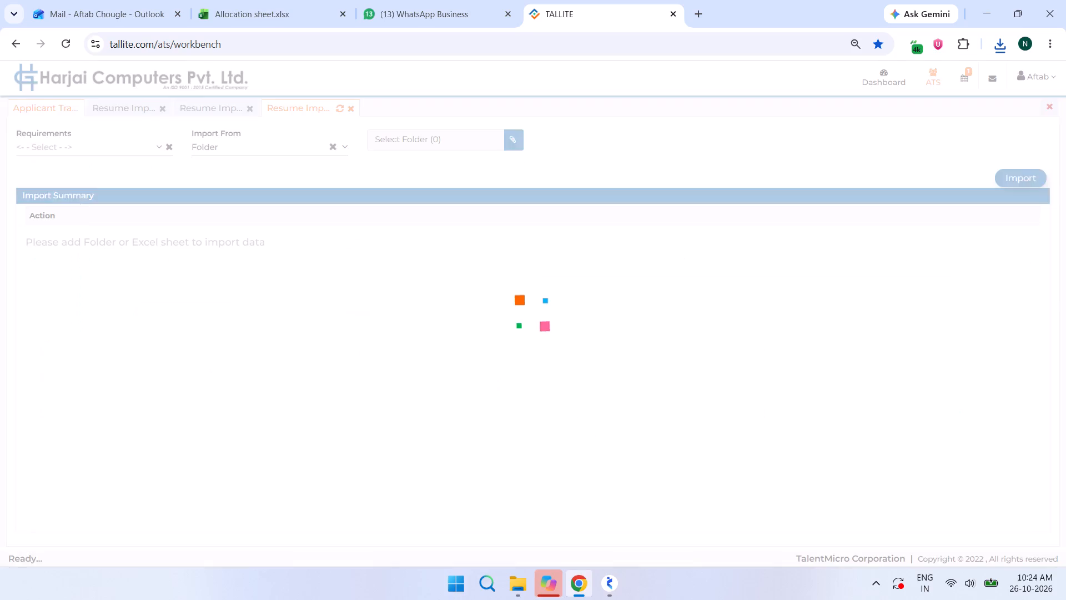
{"action": "left_click", "coordinate": [508, 145]}
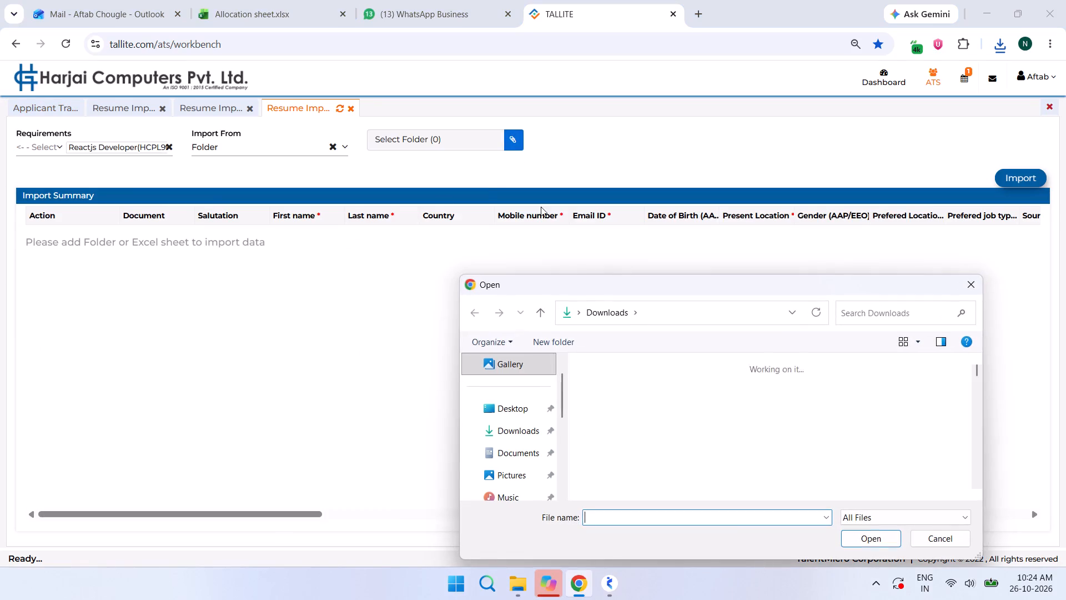
{"action": "left_click", "coordinate": [634, 388]}
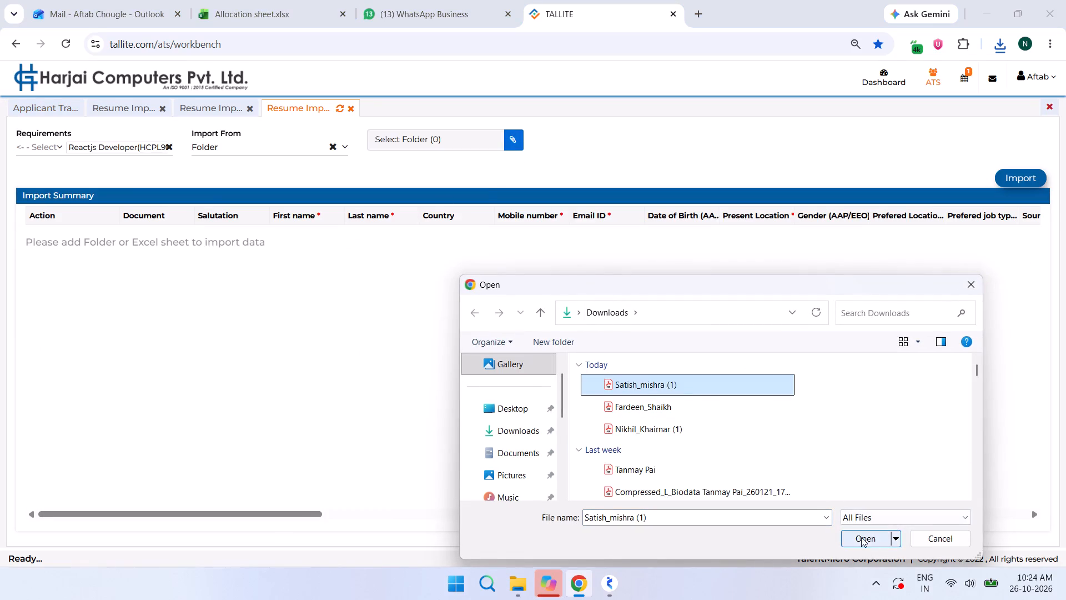
{"action": "left_click", "coordinate": [858, 536]}
{"action": "left_click", "coordinate": [1012, 178]}
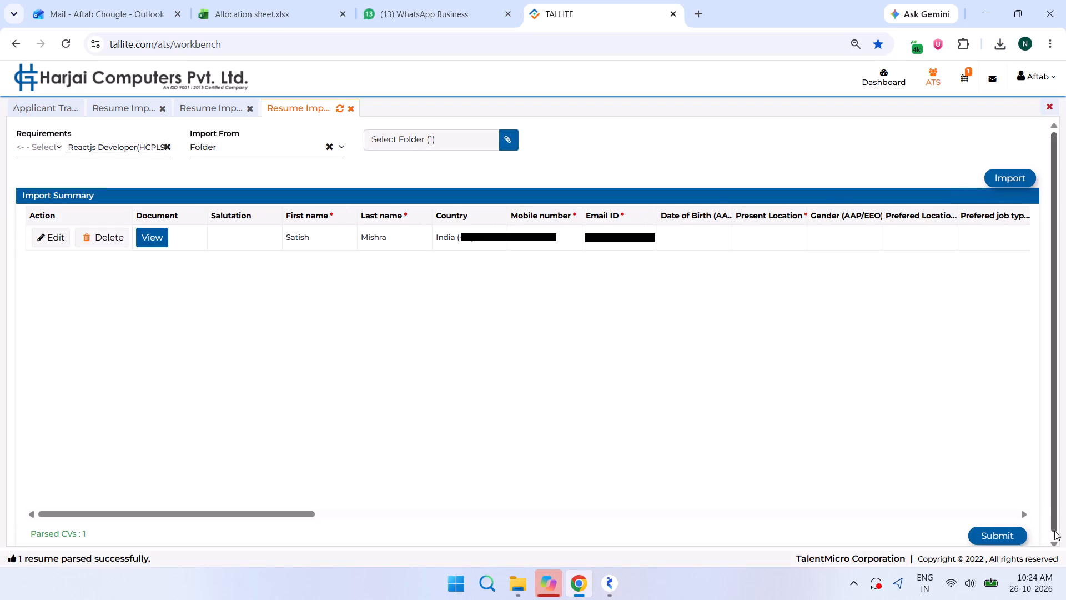
{"action": "left_click", "coordinate": [1020, 538]}
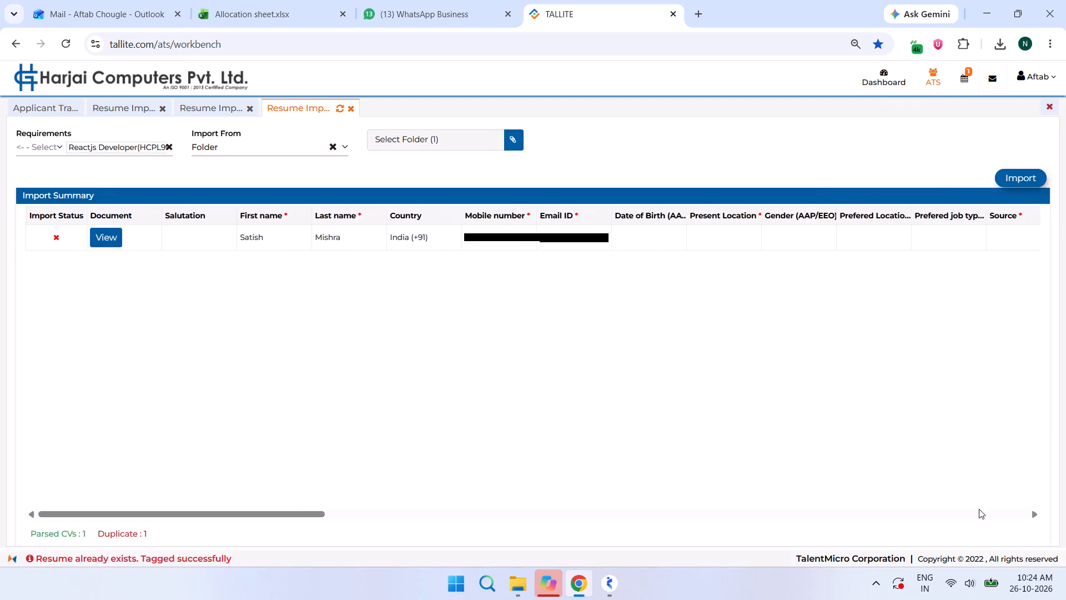
{"action": "left_click", "coordinate": [58, 107]}
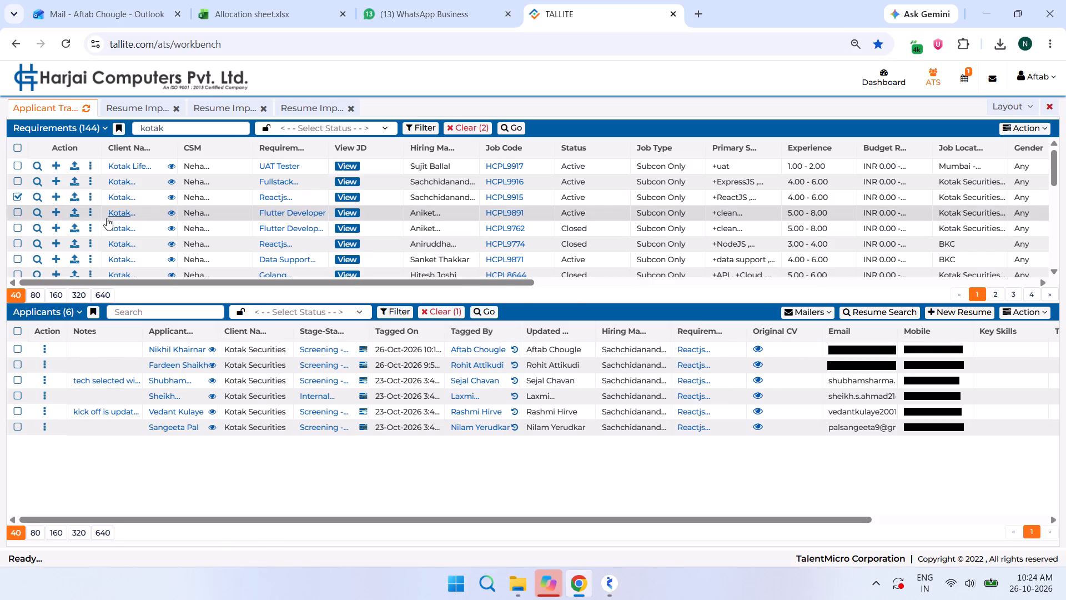
Refresh the applicant list for the Kotak Reactjs requirement HCPL9915.
{"action": "left_click", "coordinate": [477, 310]}
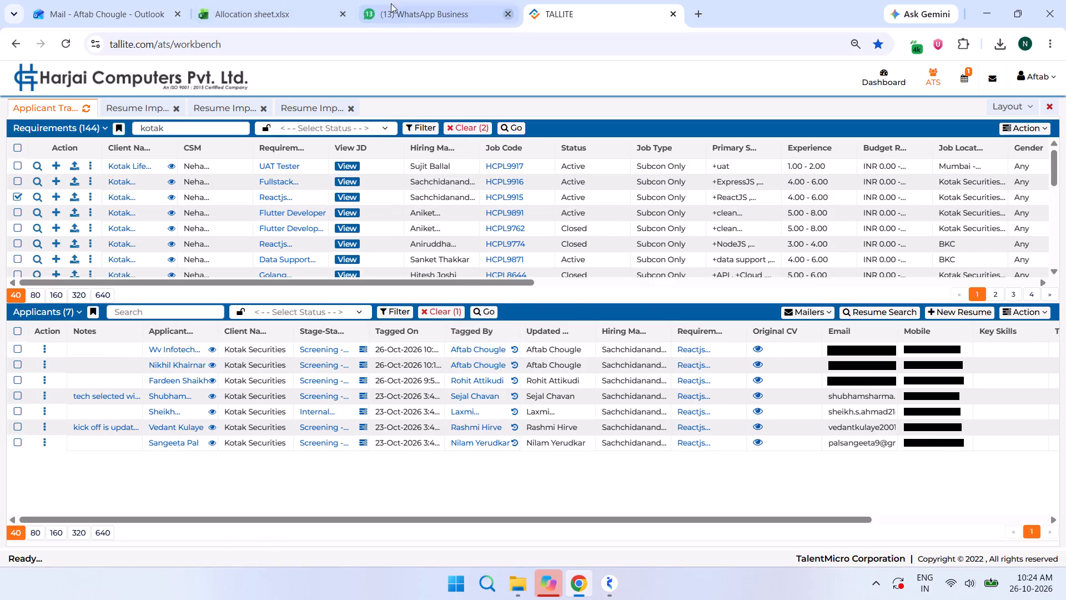
Check the import summary of the most recently opened Reactjs resume import, and return to the applicant list.
{"action": "left_click", "coordinate": [303, 108]}
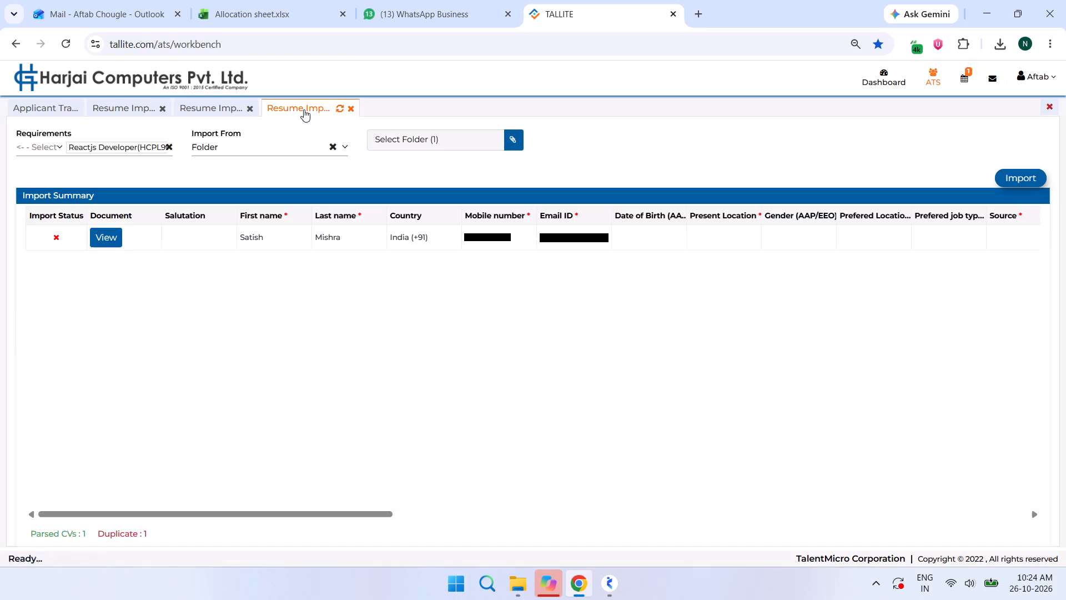
{"action": "left_click", "coordinate": [57, 101]}
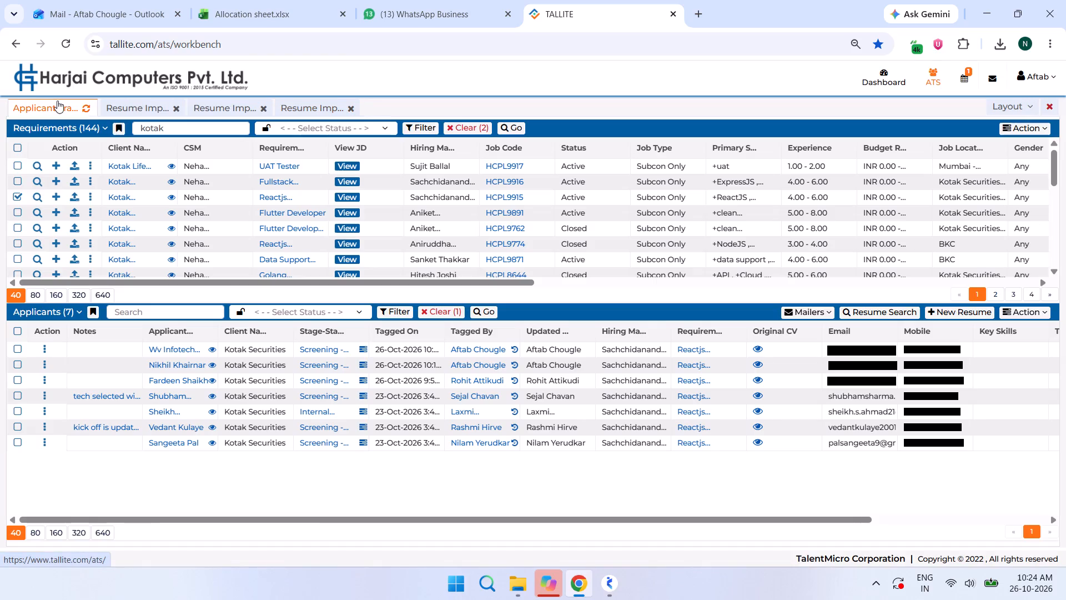
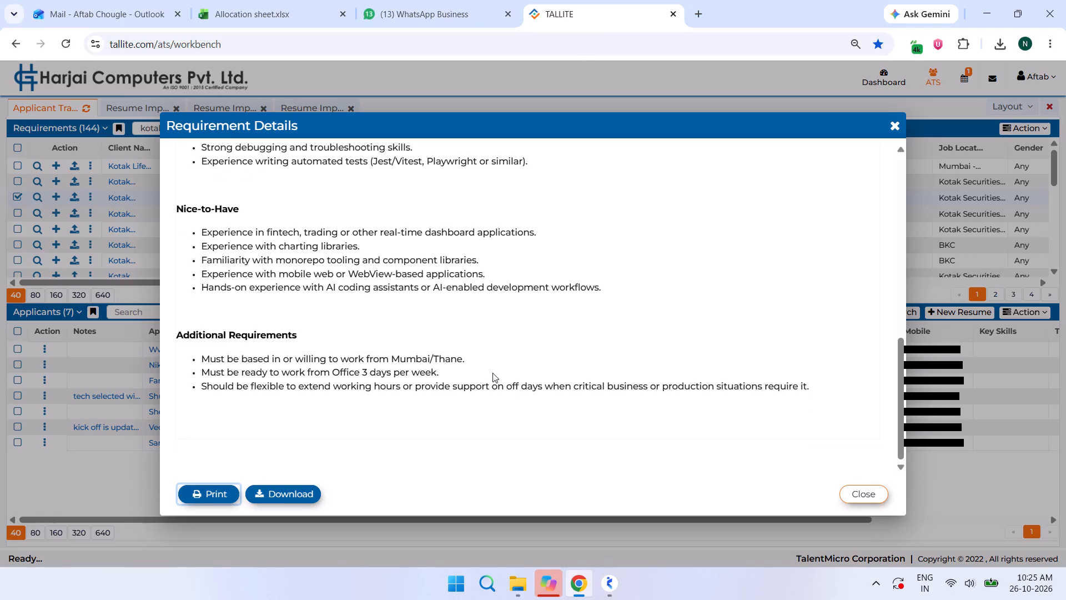
Select the Reactjs Developer job description text in the requirement details, from the opening paragraph through Additional Requirements.
{"action": "left_click_drag", "start_coordinate": [823, 382], "coordinate": [364, 269]}
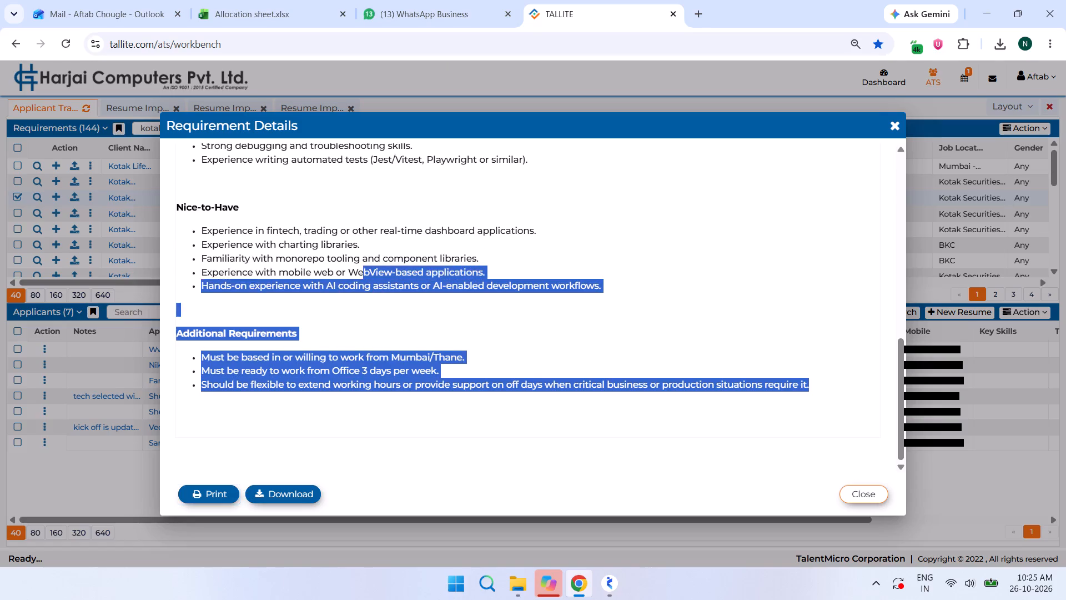
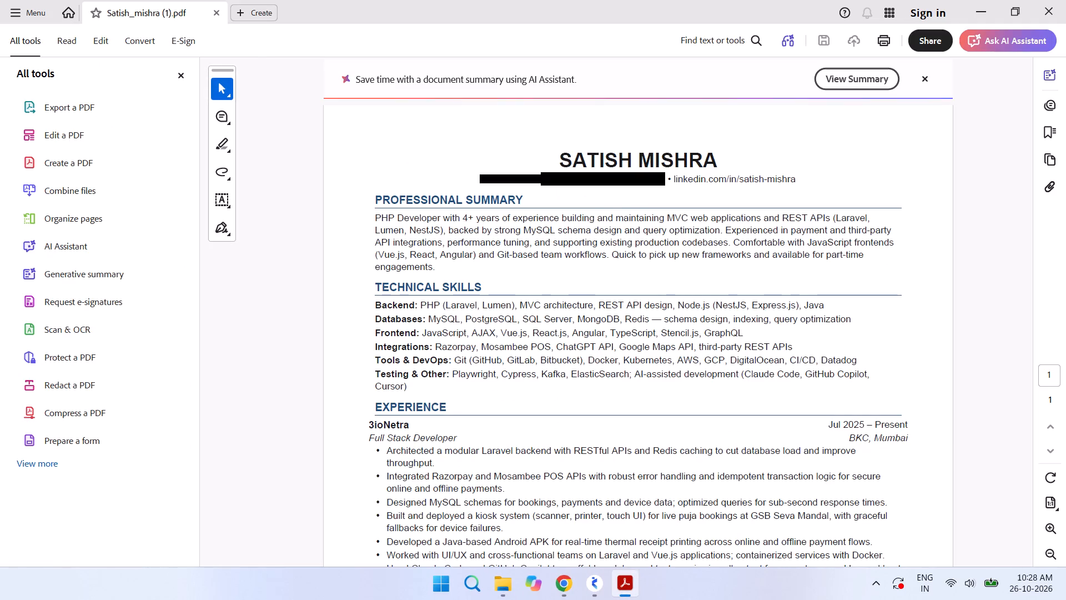
Copy the candidate's contact detail from the line beneath the name in the open PHP developer resume.
{"action": "left_click_drag", "start_coordinate": [563, 180], "coordinate": [562, 180]}
{"action": "key", "text": "ctrl+c"}
{"action": "key", "text": "ctrl+c"}
{"action": "key", "text": "ctrl+c"}
{"action": "key", "text": "ctrl+c"}
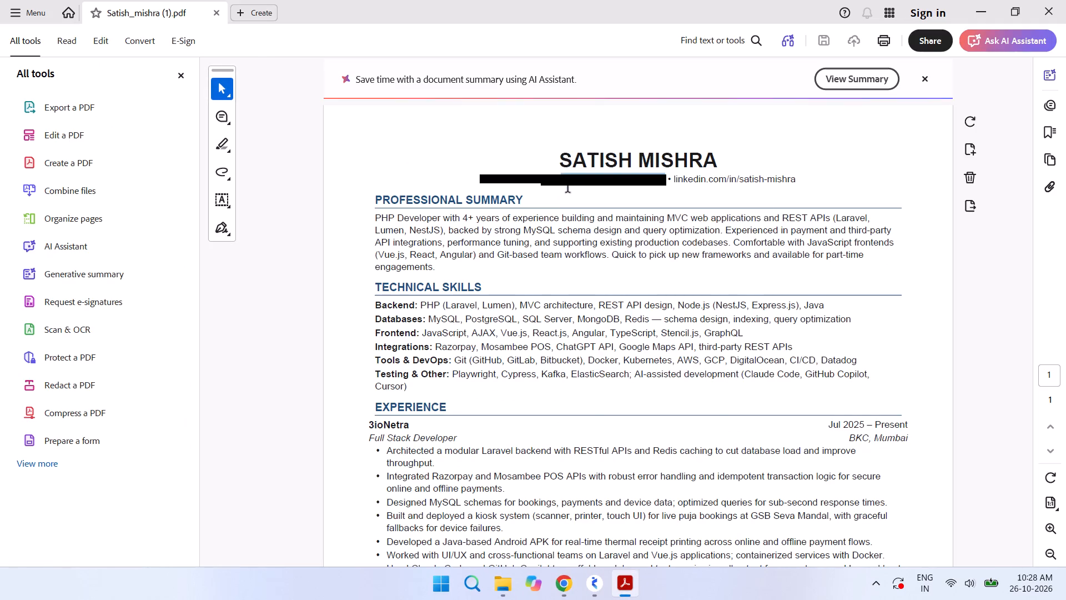
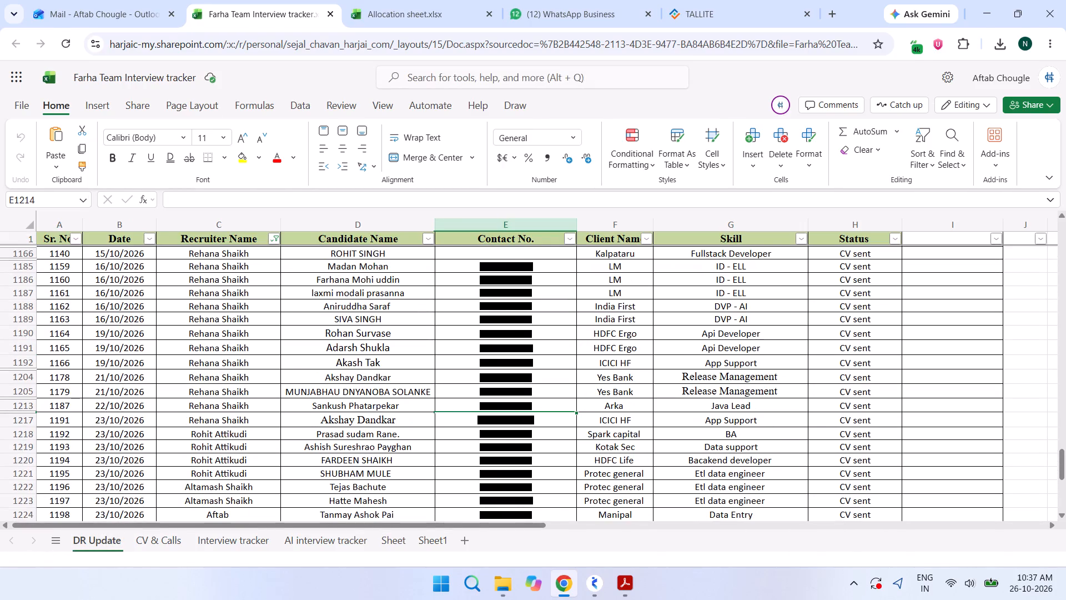
Set the Recruiter Name filter on the DR Update sheet to show every recruiter's entries.
{"action": "scroll", "coordinate": [438, 413], "scroll_direction": "up", "scroll_amount": 2}
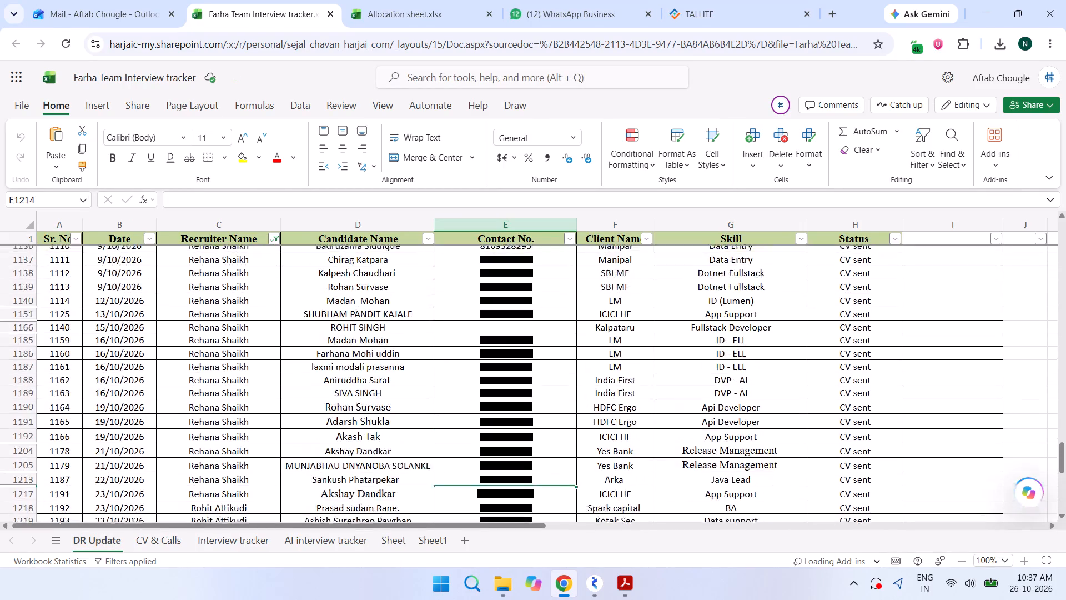
{"action": "scroll", "coordinate": [438, 413], "scroll_direction": "up", "scroll_amount": 2}
{"action": "scroll", "coordinate": [438, 413], "scroll_direction": "down", "scroll_amount": 4}
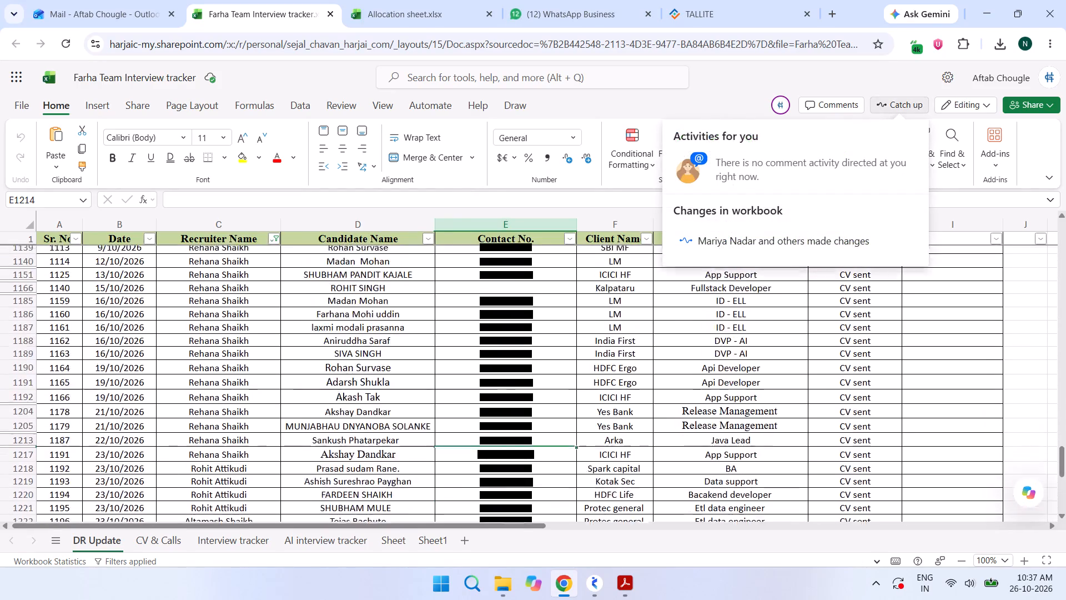
{"action": "scroll", "coordinate": [438, 413], "scroll_direction": "up", "scroll_amount": 8}
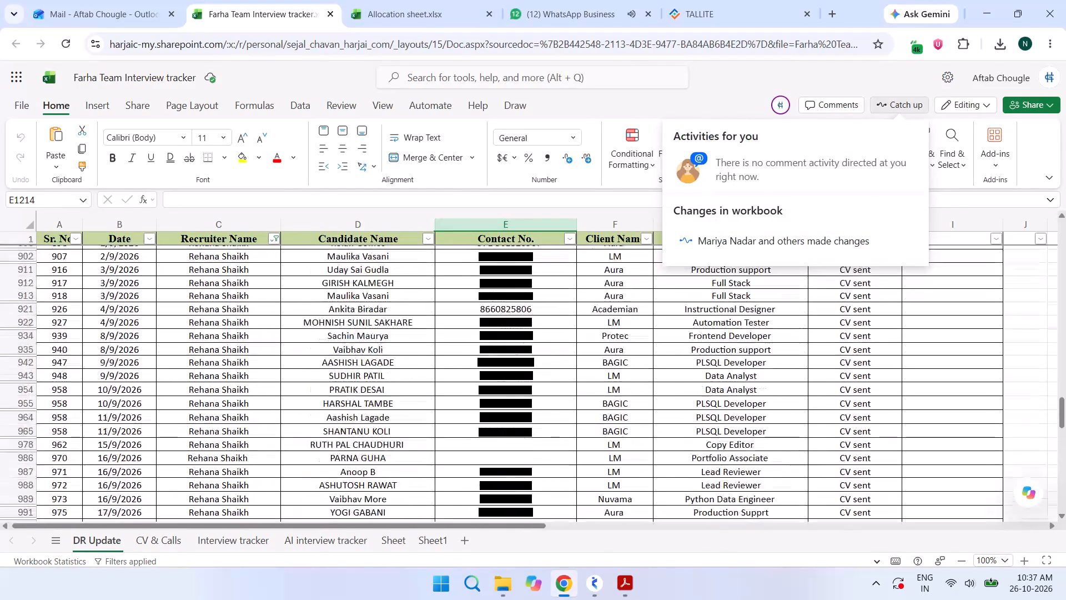
{"action": "left_click", "coordinate": [273, 241]}
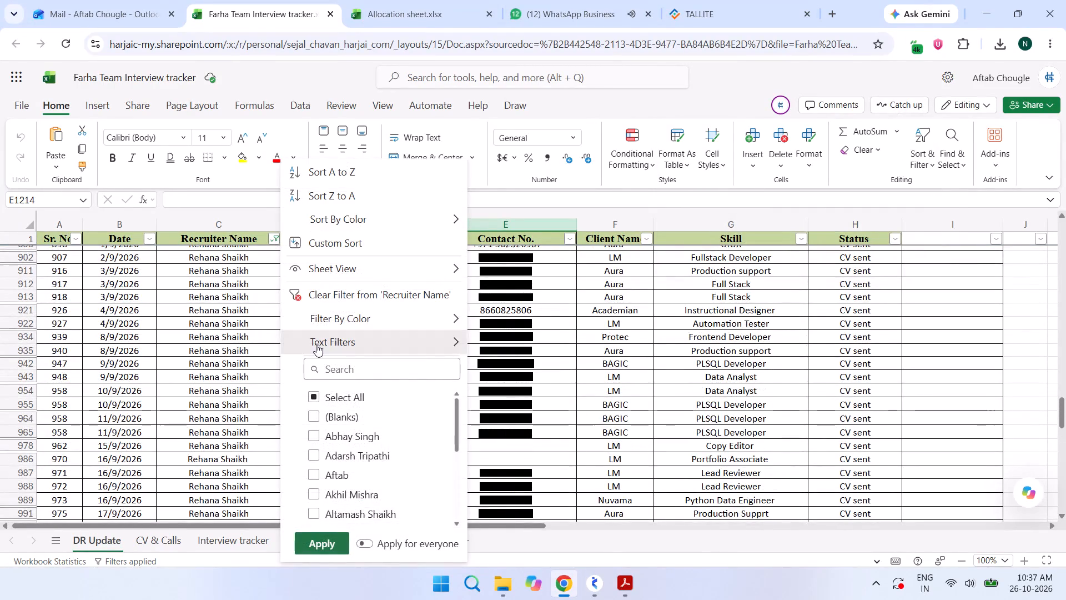
{"action": "left_click", "coordinate": [310, 396]}
{"action": "double_click", "coordinate": [331, 546]}
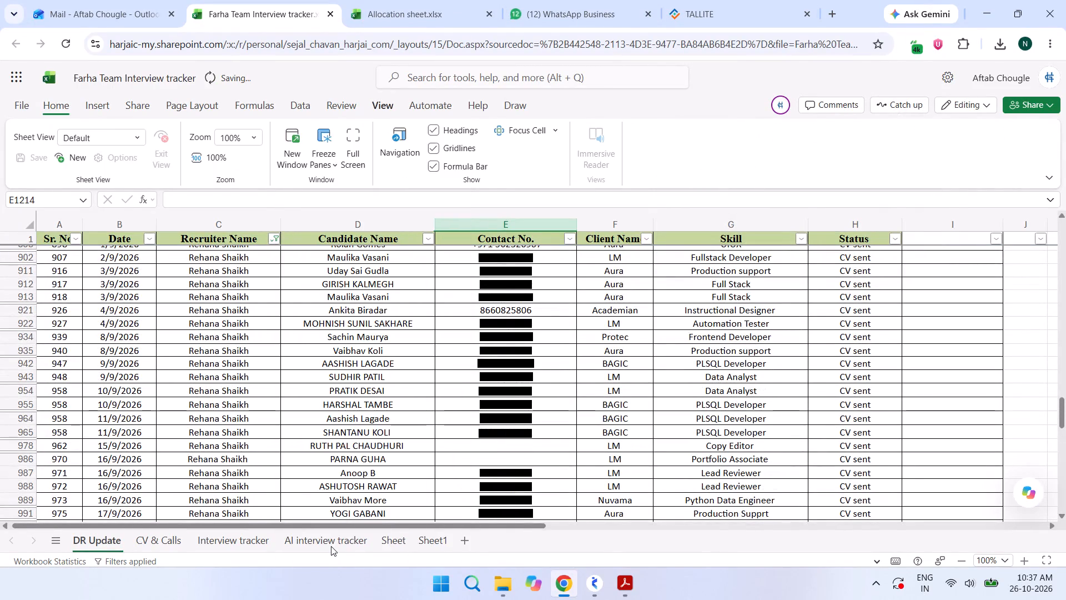
Look through the September 2026 submissions on the DR Update sheet for Aftab's entries, including the UltraTech MBA Finance row.
{"action": "scroll", "coordinate": [242, 304], "scroll_direction": "up", "scroll_amount": 1}
{"action": "scroll", "coordinate": [242, 304], "scroll_direction": "down", "scroll_amount": 8}
{"action": "scroll", "coordinate": [242, 304], "scroll_direction": "up", "scroll_amount": 1}
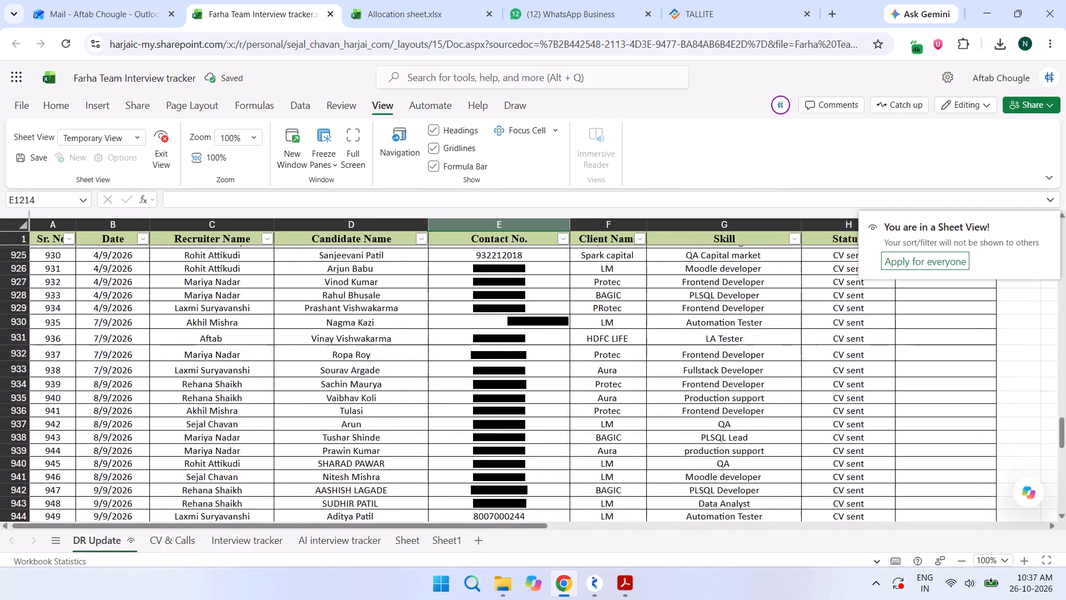
{"action": "scroll", "coordinate": [242, 304], "scroll_direction": "down", "scroll_amount": 5}
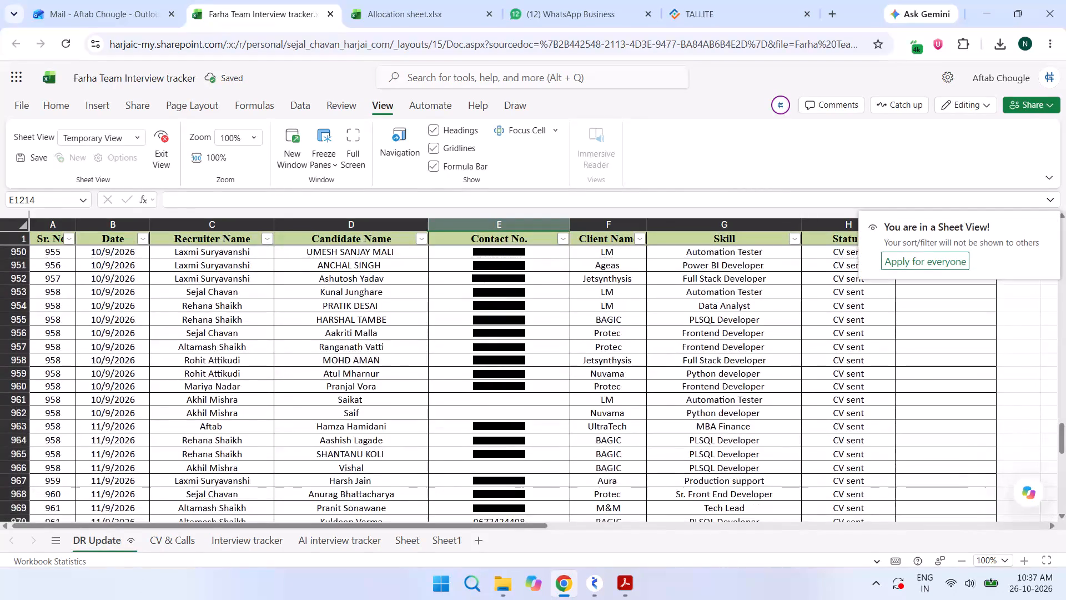
{"action": "left_click_drag", "start_coordinate": [248, 433], "coordinate": [691, 416]}
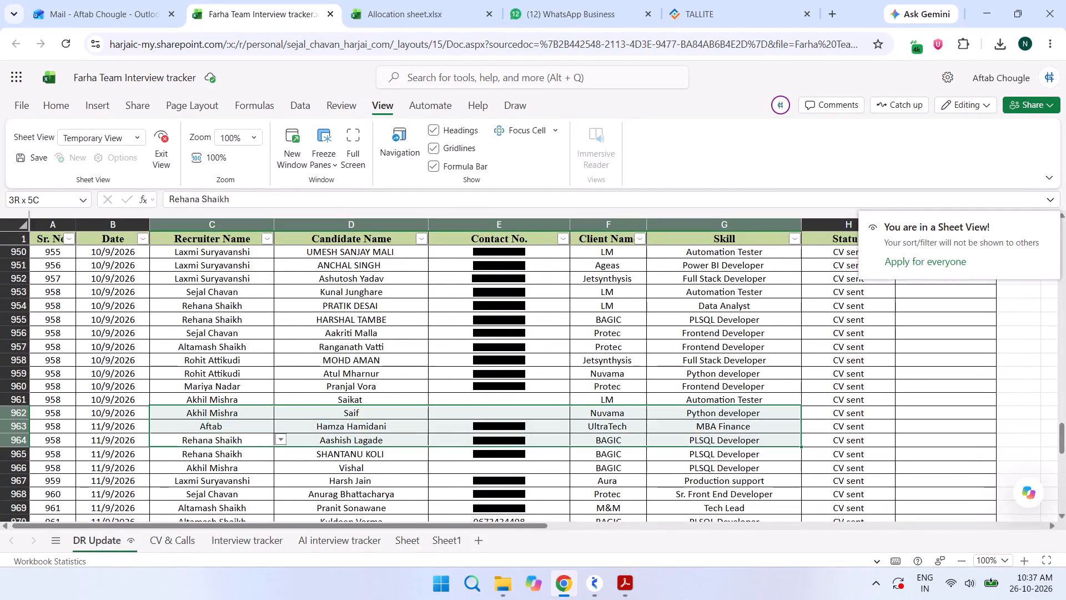
{"action": "left_click_drag", "start_coordinate": [691, 416], "coordinate": [726, 427]}
{"action": "scroll", "coordinate": [203, 372], "scroll_direction": "down", "scroll_amount": 9}
{"action": "scroll", "coordinate": [220, 371], "scroll_direction": "up", "scroll_amount": 1}
{"action": "scroll", "coordinate": [222, 372], "scroll_direction": "down", "scroll_amount": 2}
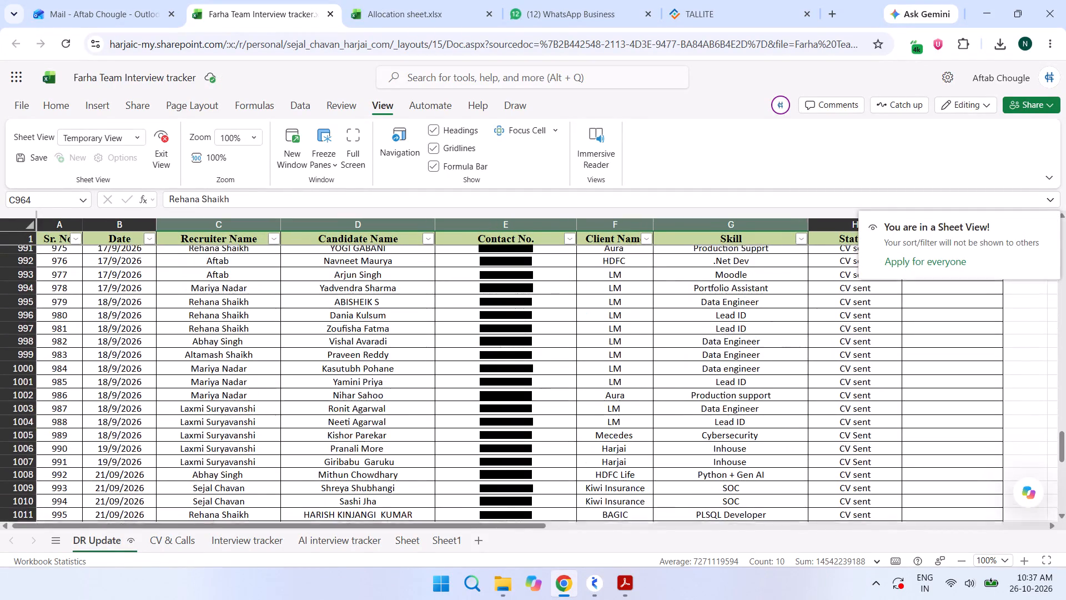
{"action": "scroll", "coordinate": [222, 372], "scroll_direction": "down", "scroll_amount": 4}
{"action": "scroll", "coordinate": [220, 366], "scroll_direction": "up", "scroll_amount": 1}
{"action": "scroll", "coordinate": [220, 366], "scroll_direction": "down", "scroll_amount": 19}
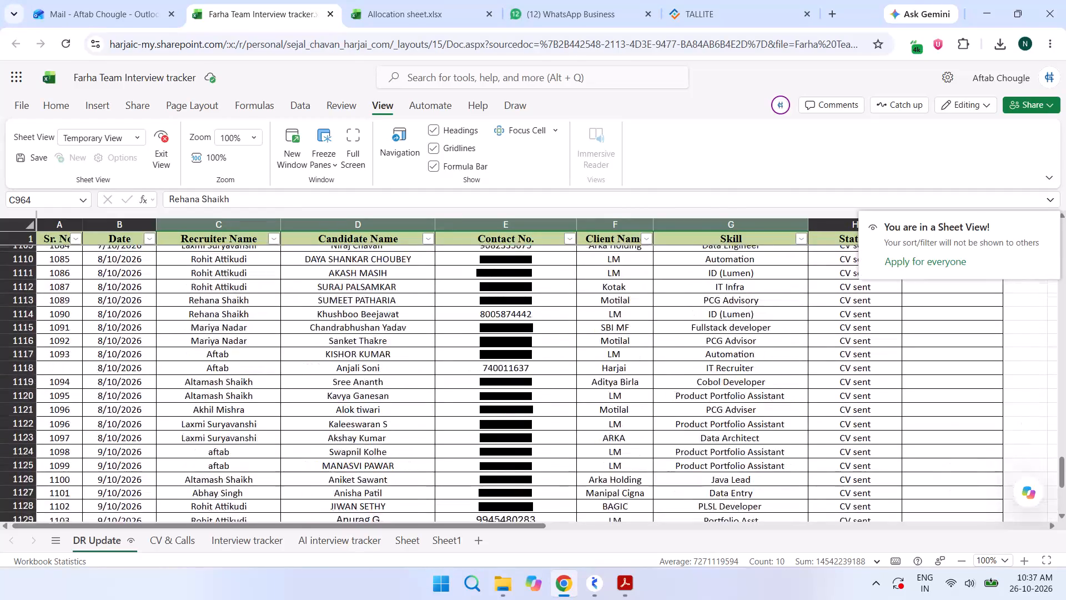
Examine Aftab's submissions dated 8 to 12 October 2026, covering the Automation, IT Recruiter, Product Portfolio Assistant and Moodle rows.
{"action": "scroll", "coordinate": [219, 366], "scroll_direction": "up", "scroll_amount": 1}
{"action": "left_click_drag", "start_coordinate": [240, 326], "coordinate": [761, 368]}
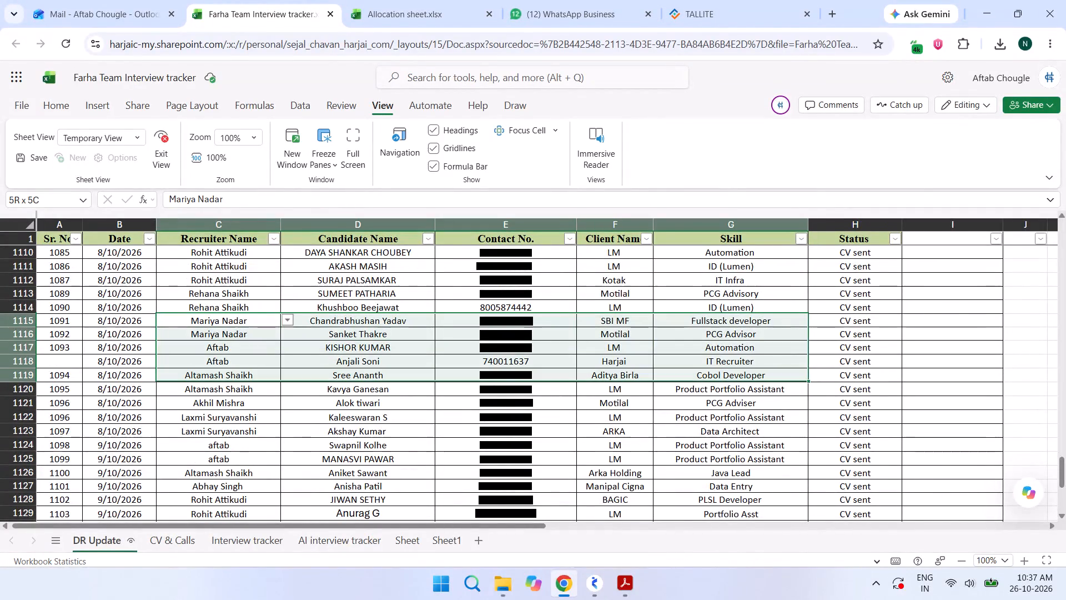
{"action": "left_click_drag", "start_coordinate": [200, 447], "coordinate": [705, 452]}
{"action": "scroll", "coordinate": [384, 453], "scroll_direction": "down", "scroll_amount": 1}
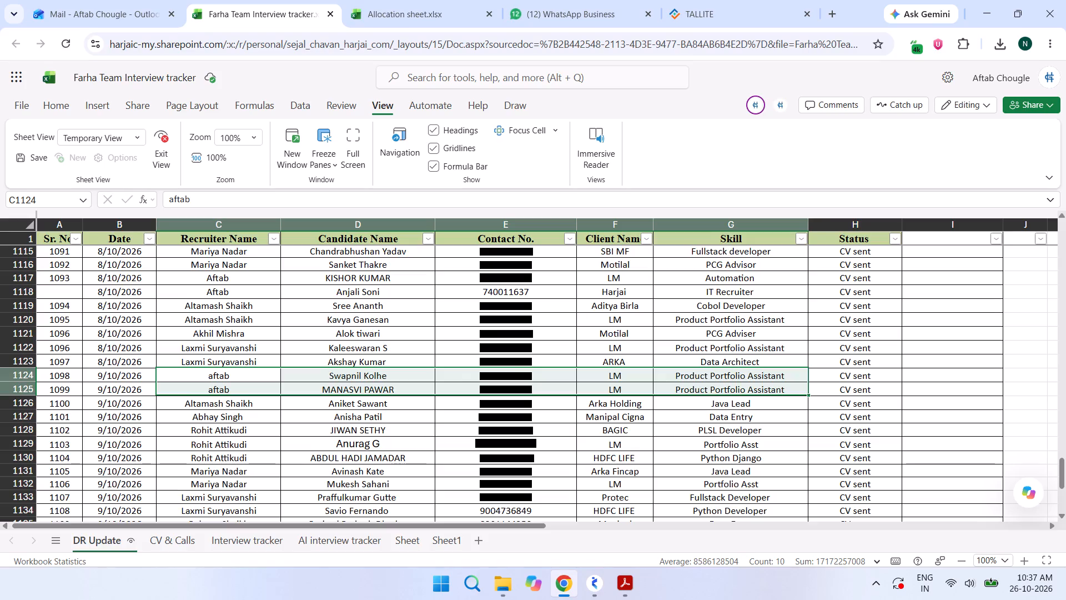
{"action": "scroll", "coordinate": [303, 411], "scroll_direction": "down", "scroll_amount": 3}
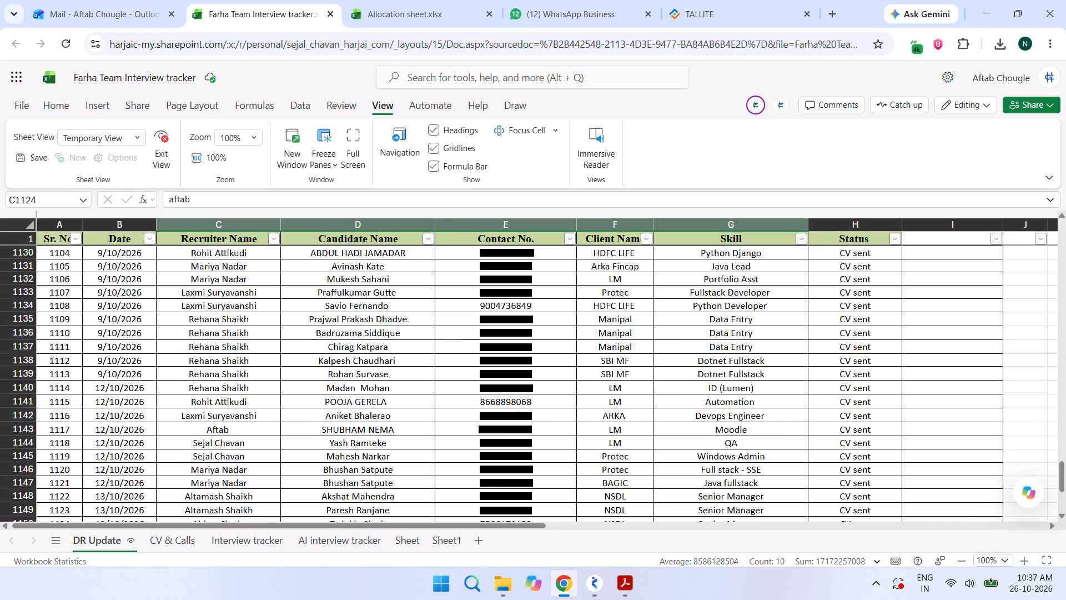
{"action": "left_click_drag", "start_coordinate": [234, 386], "coordinate": [240, 387]}
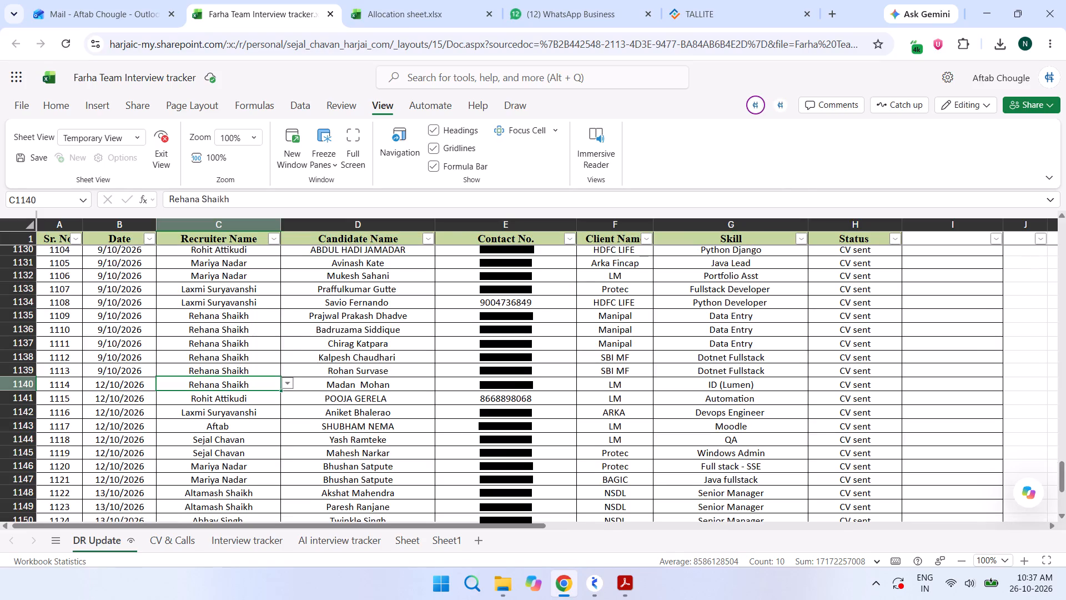
{"action": "left_click_drag", "start_coordinate": [240, 387], "coordinate": [242, 419]}
{"action": "left_click_drag", "start_coordinate": [338, 424], "coordinate": [679, 443]}
{"action": "scroll", "coordinate": [357, 412], "scroll_direction": "down", "scroll_amount": 3}
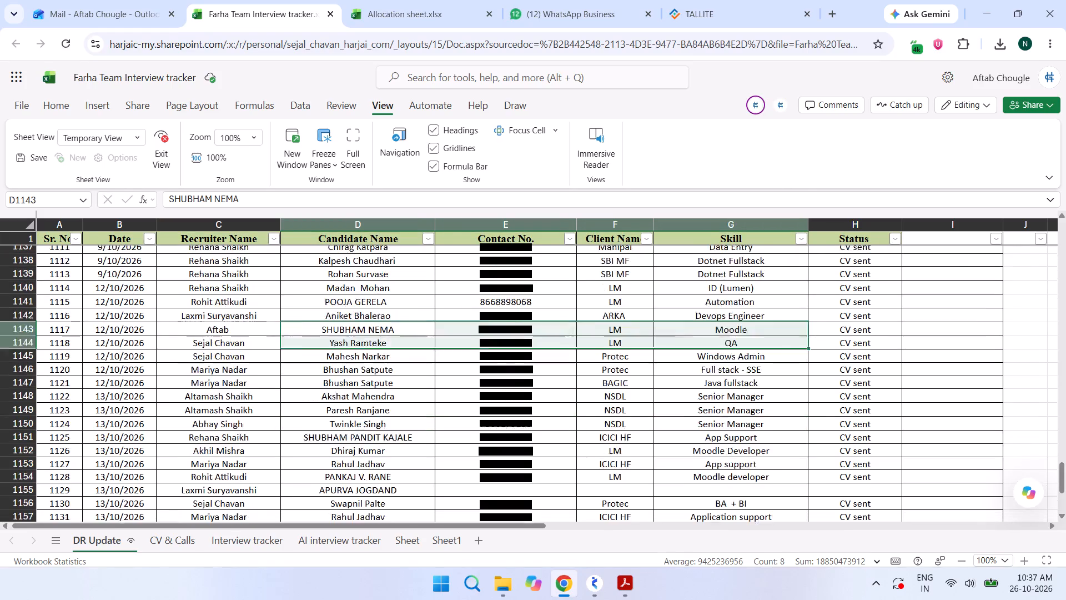
{"action": "scroll", "coordinate": [329, 399], "scroll_direction": "down", "scroll_amount": 1}
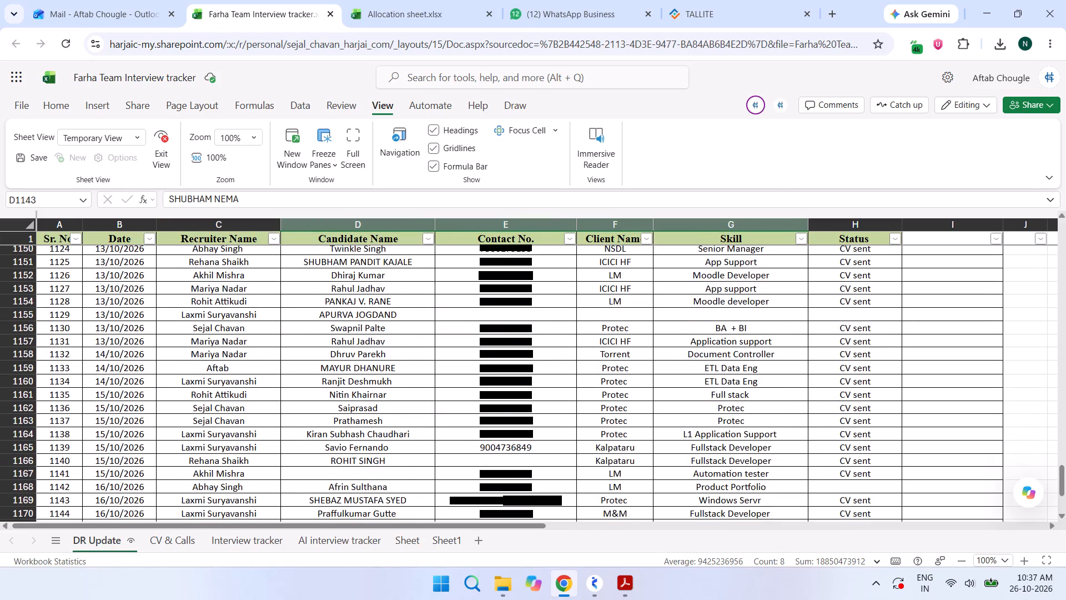
Examine Aftab's submissions dated 14 to 16 October 2026, covering the Protec ETL Data Eng, LM Product Portfolio and ID - ELL rows.
{"action": "left_click_drag", "start_coordinate": [210, 358], "coordinate": [694, 368]}
{"action": "scroll", "coordinate": [390, 383], "scroll_direction": "down", "scroll_amount": 1}
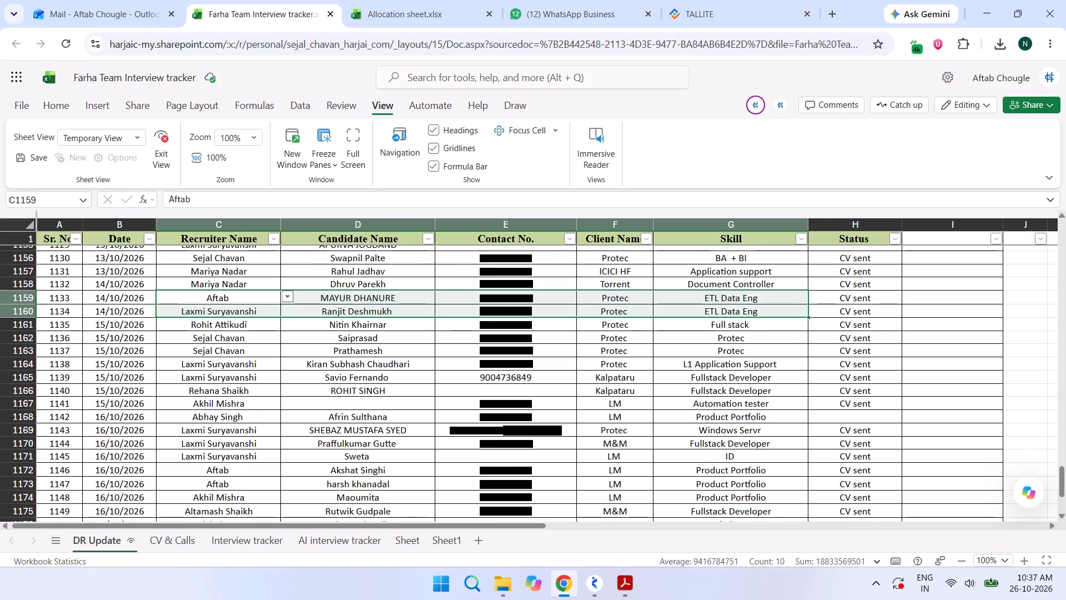
{"action": "left_click_drag", "start_coordinate": [217, 464], "coordinate": [595, 476]}
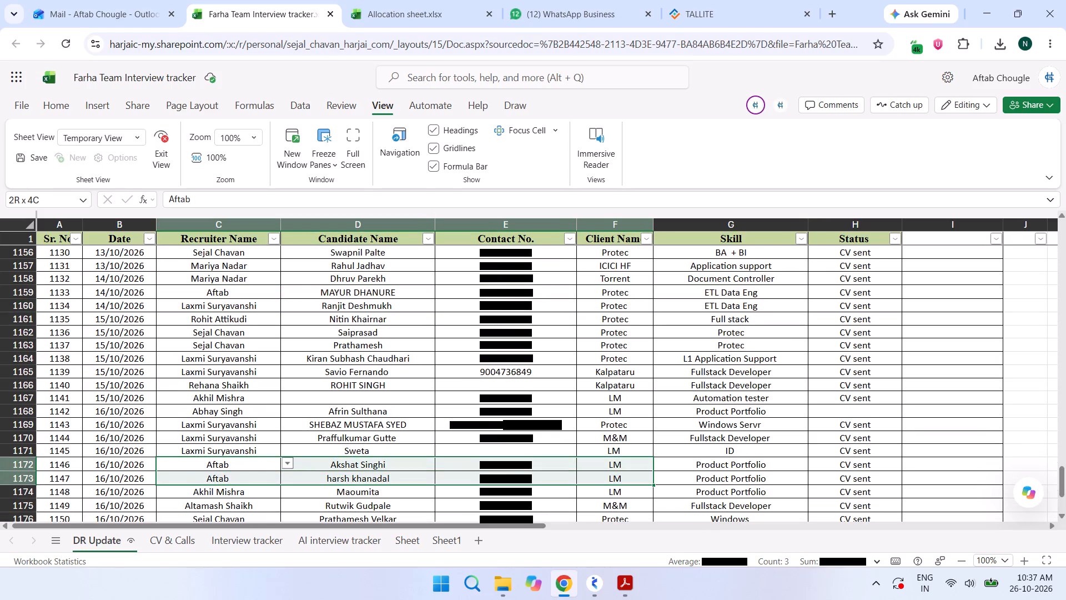
{"action": "left_click_drag", "start_coordinate": [595, 476], "coordinate": [605, 477]}
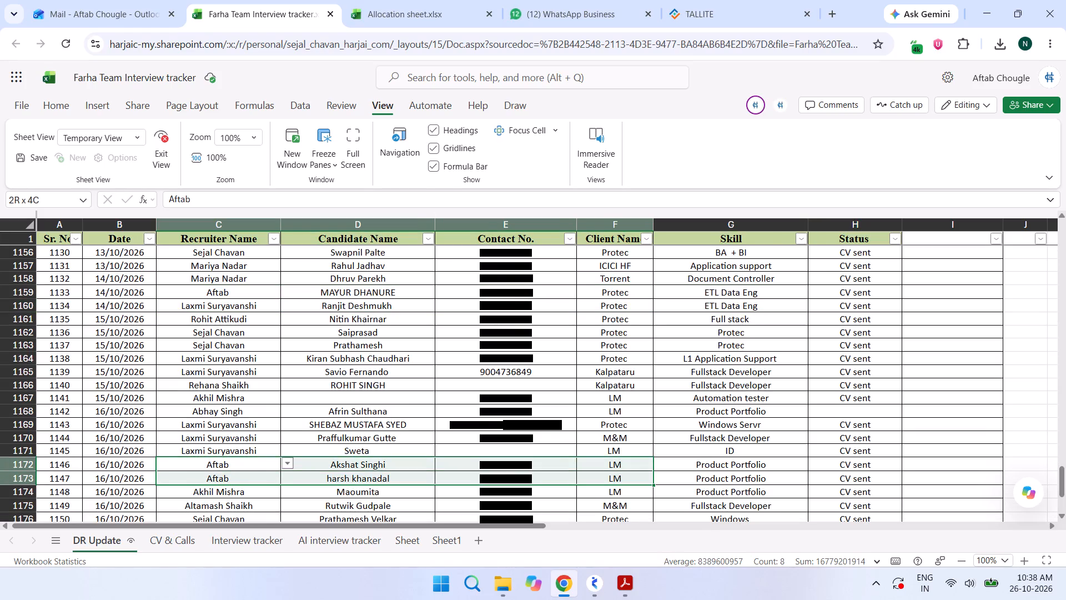
{"action": "left_click_drag", "start_coordinate": [605, 477], "coordinate": [745, 477]}
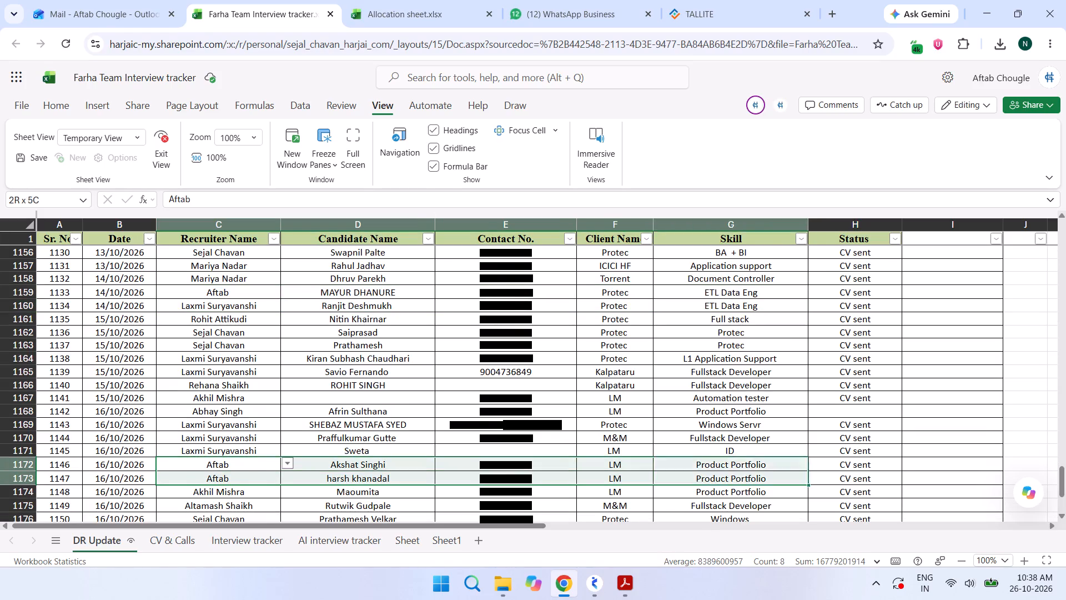
{"action": "left_click_drag", "start_coordinate": [745, 477], "coordinate": [757, 477]}
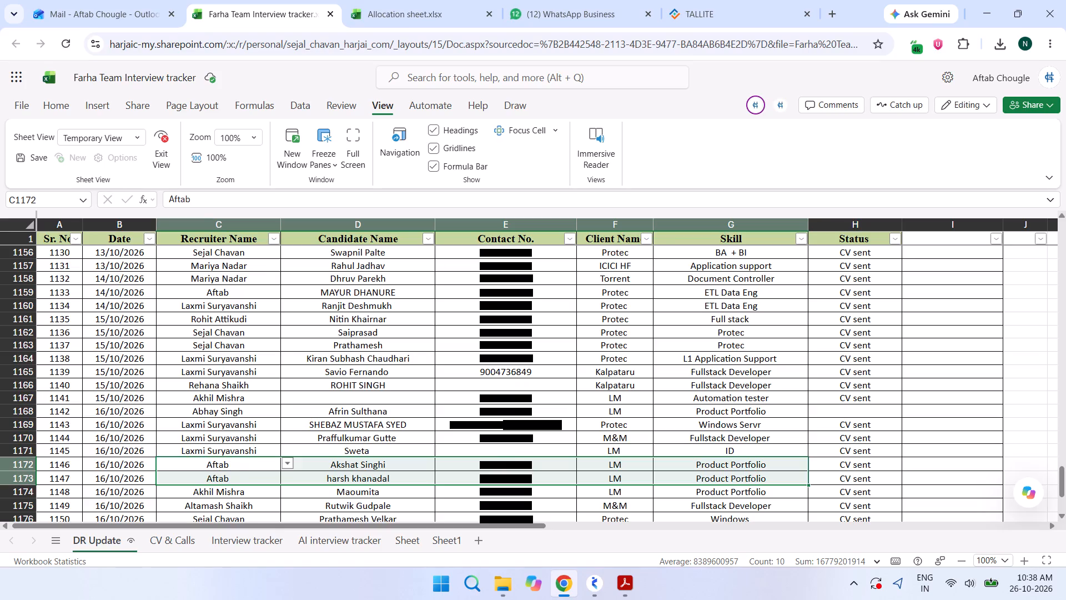
{"action": "left_click", "coordinate": [449, 499]}
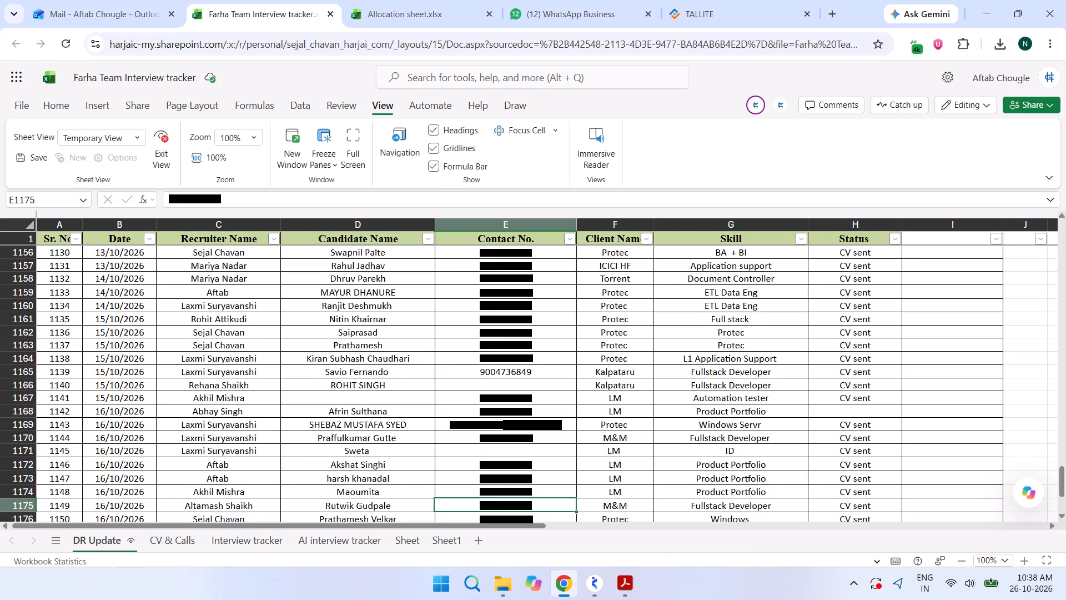
{"action": "scroll", "coordinate": [365, 458], "scroll_direction": "down", "scroll_amount": 1}
{"action": "left_click_drag", "start_coordinate": [324, 504], "coordinate": [419, 471]}
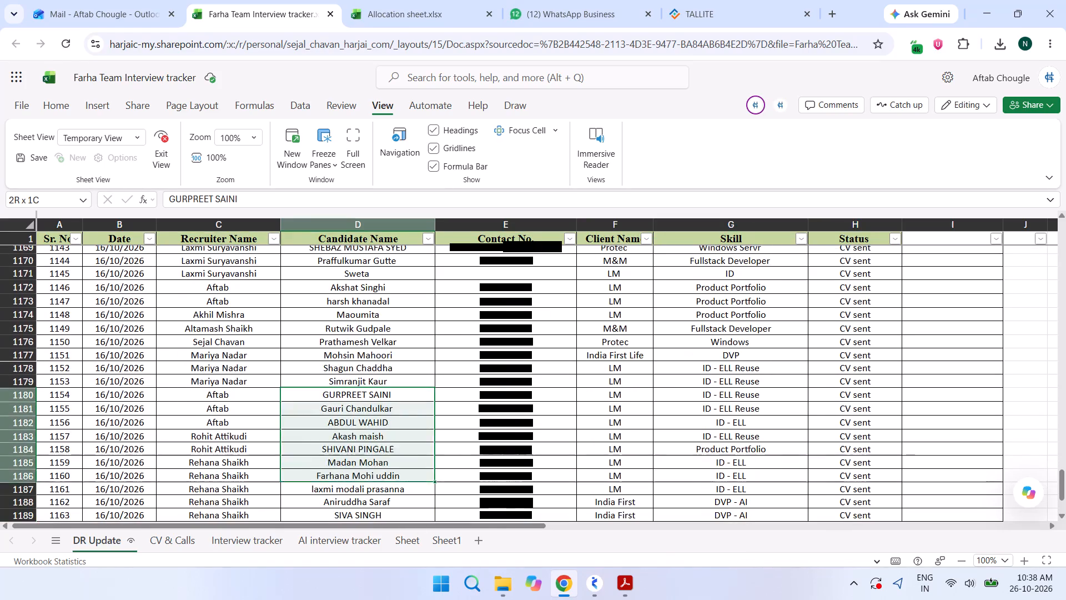
{"action": "left_click_drag", "start_coordinate": [419, 471], "coordinate": [380, 416]}
{"action": "scroll", "coordinate": [380, 416], "scroll_direction": "down", "scroll_amount": 1}
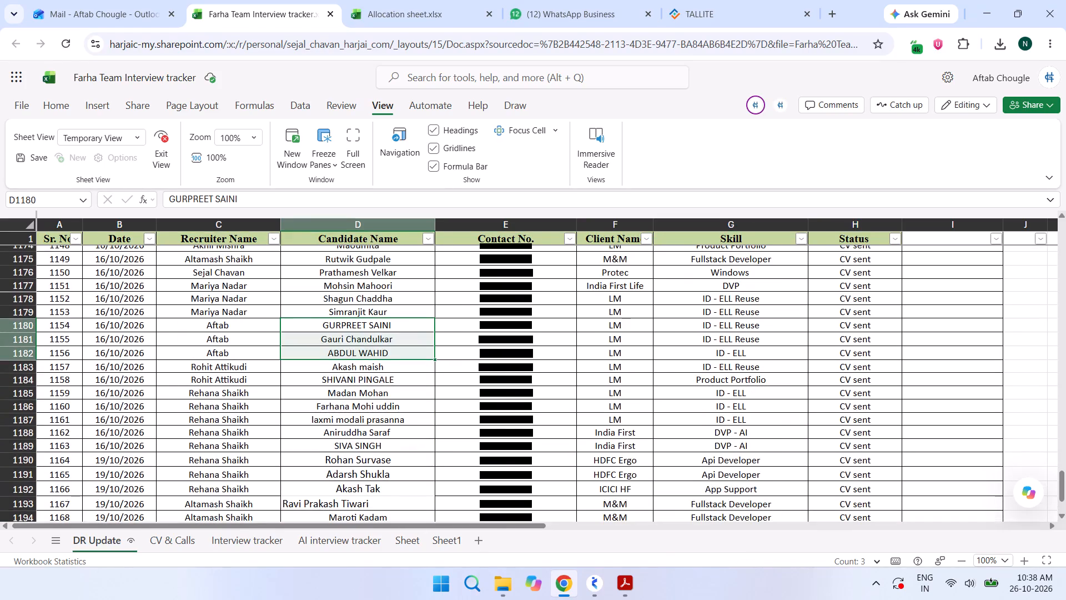
Examine the entries from 19 to 22 October 2026, focusing on Aftab's LM QA Automation row, and check its date against the calendar.
{"action": "left_click_drag", "start_coordinate": [316, 476], "coordinate": [406, 511]}
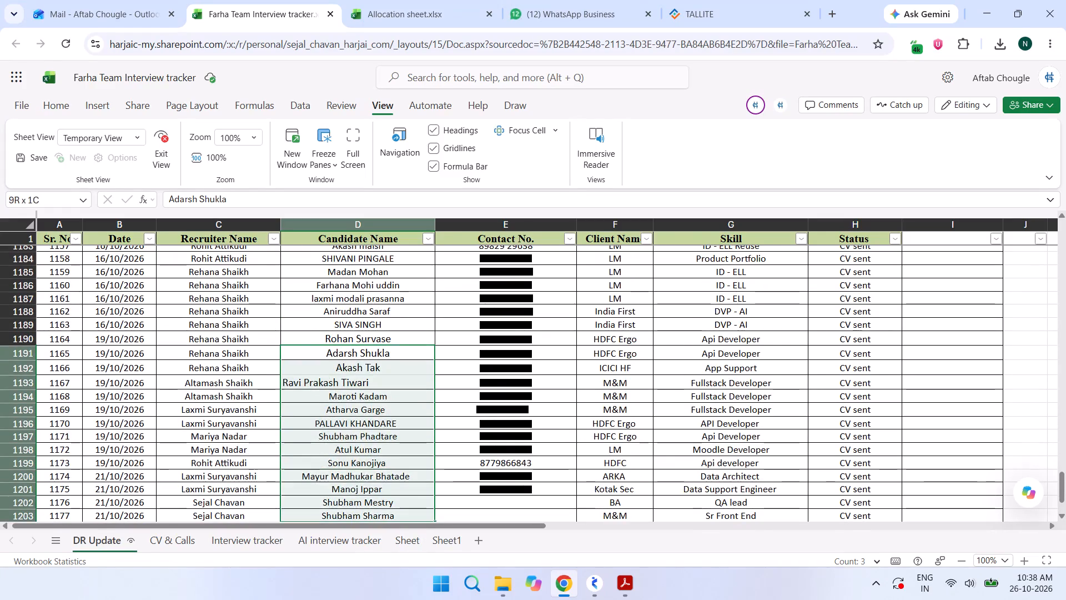
{"action": "left_click_drag", "start_coordinate": [406, 511], "coordinate": [400, 523]}
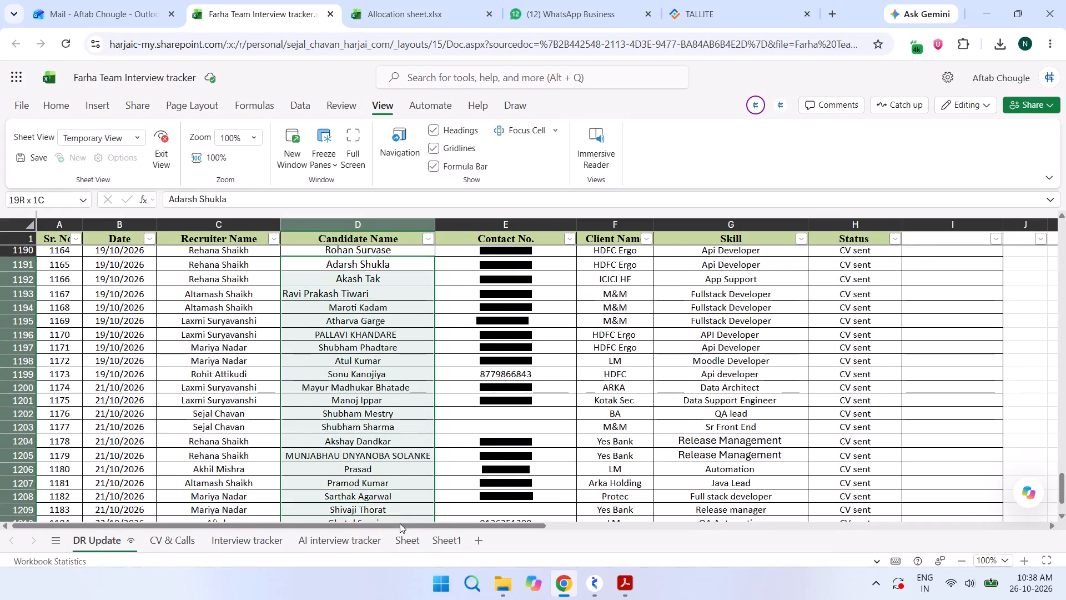
{"action": "left_click_drag", "start_coordinate": [400, 523], "coordinate": [512, 380]}
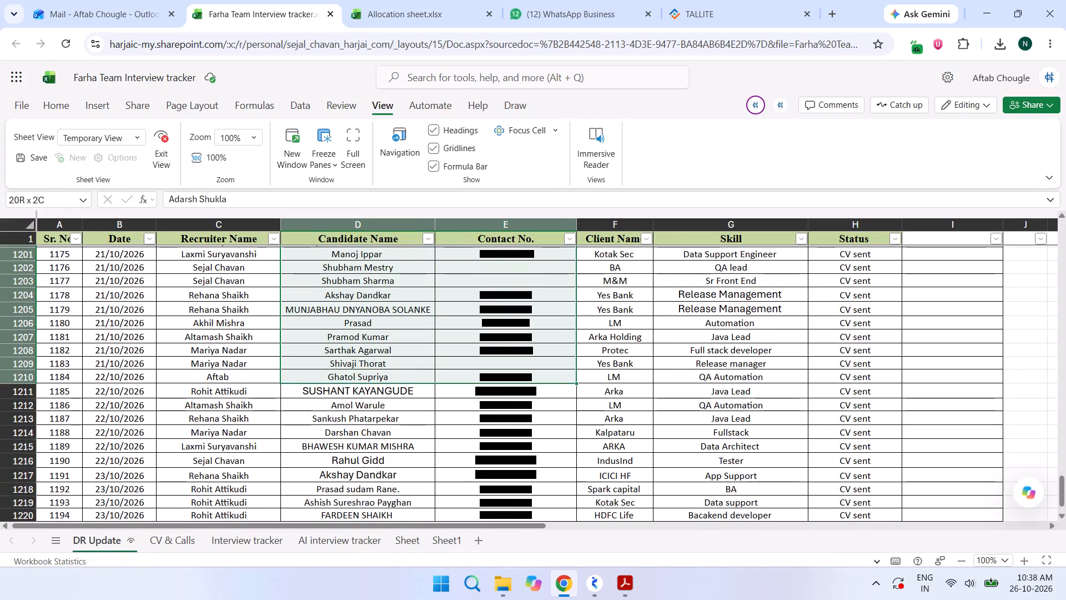
{"action": "left_click_drag", "start_coordinate": [512, 380], "coordinate": [748, 379]}
{"action": "left_click_drag", "start_coordinate": [358, 378], "coordinate": [215, 377]}
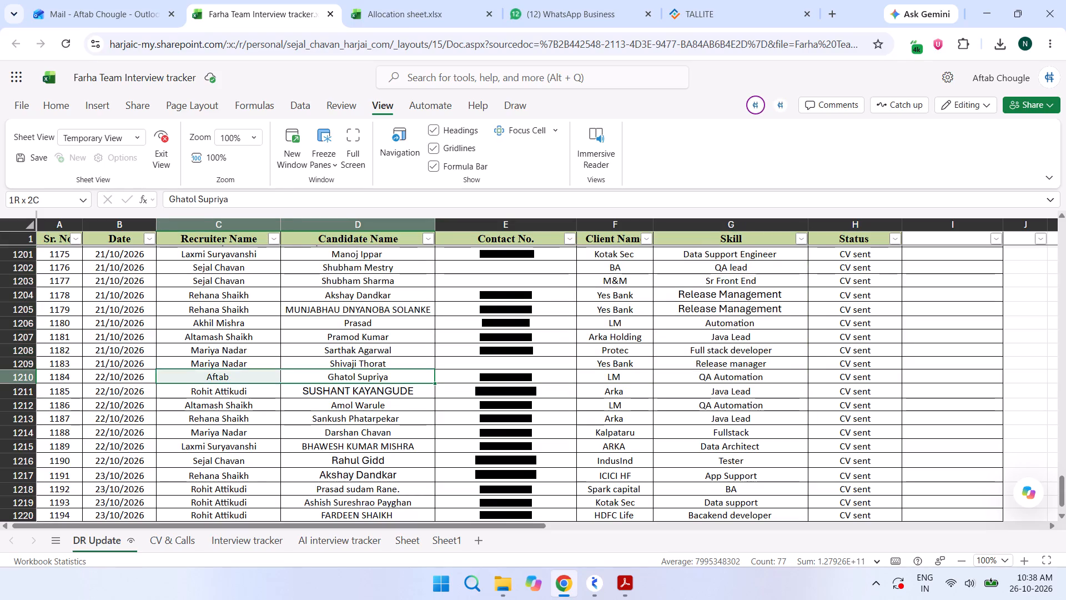
{"action": "left_click_drag", "start_coordinate": [215, 377], "coordinate": [90, 378]}
{"action": "left_click", "coordinate": [1008, 594]}
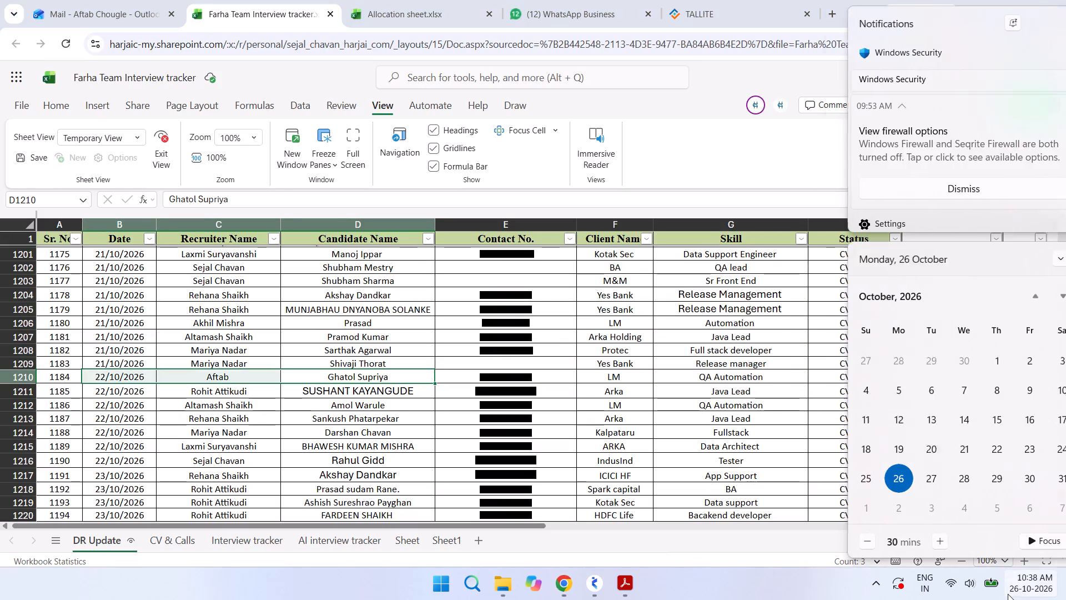
{"action": "left_click", "coordinate": [385, 453]}
{"action": "left_click_drag", "start_coordinate": [320, 380], "coordinate": [632, 366]}
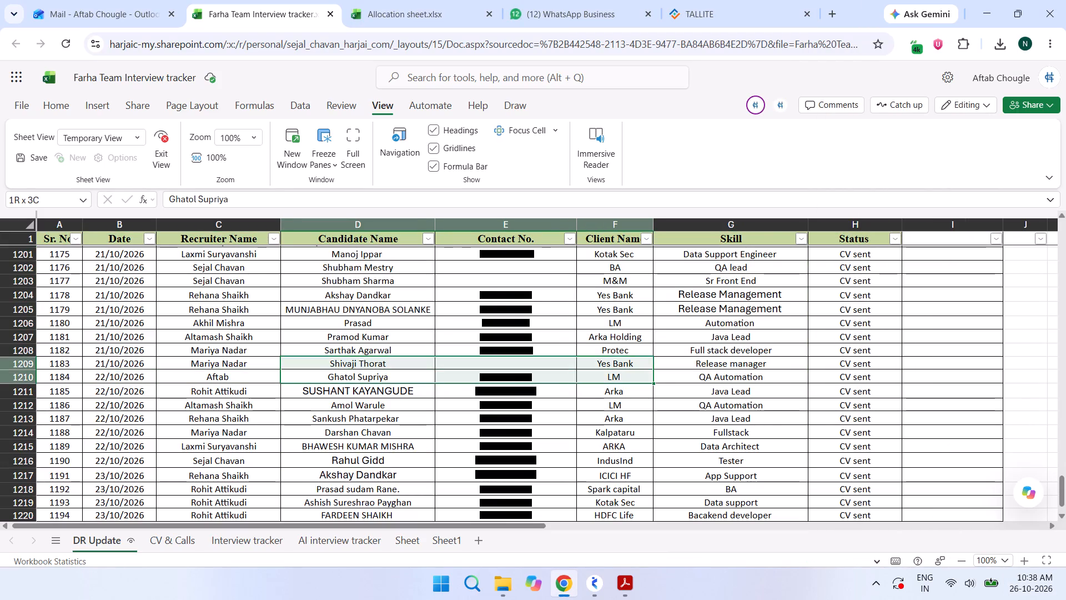
{"action": "left_click_drag", "start_coordinate": [632, 366], "coordinate": [547, 259]}
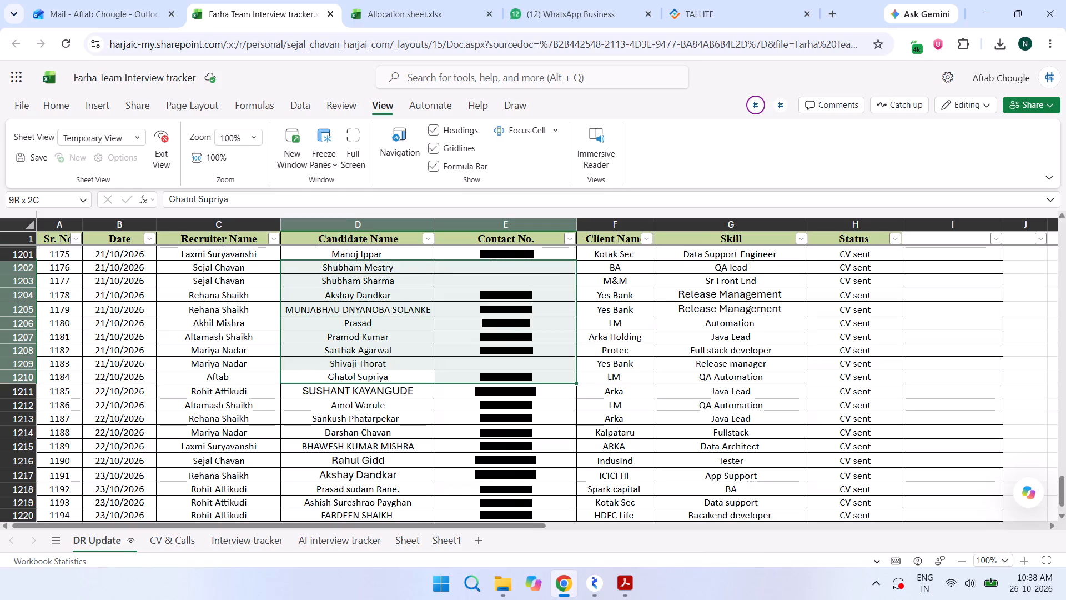
{"action": "left_click_drag", "start_coordinate": [547, 259], "coordinate": [562, 251]}
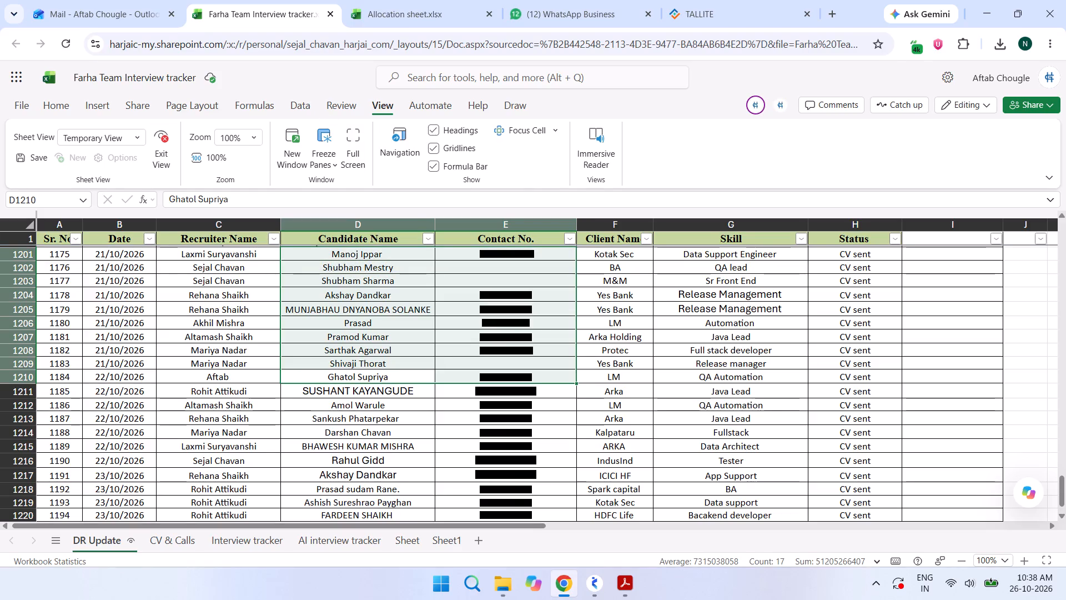
Examine Aftab's submissions dated 22 and 23 October 2026, covering the LM QA Automation, Manipal Data Entry and HDFC backend rows.
{"action": "left_click_drag", "start_coordinate": [241, 378], "coordinate": [416, 373]}
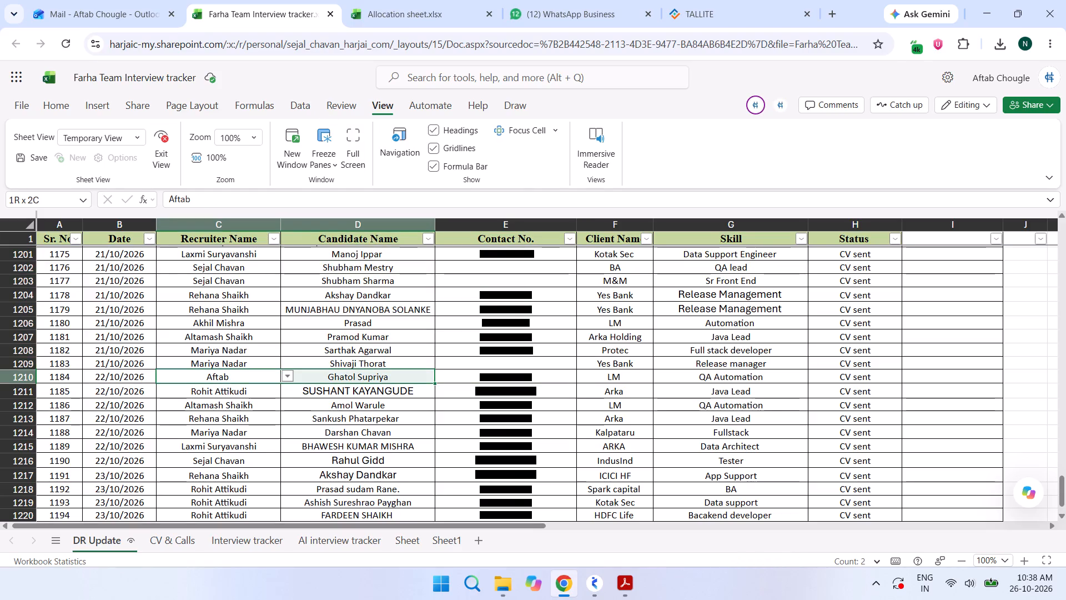
{"action": "left_click_drag", "start_coordinate": [416, 373], "coordinate": [429, 416]}
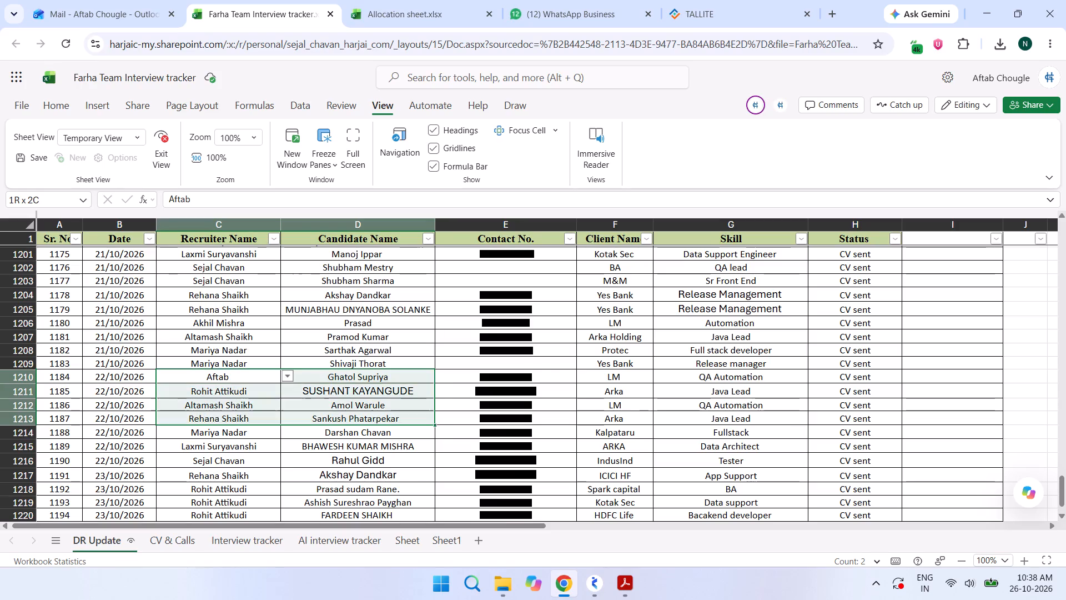
{"action": "left_click_drag", "start_coordinate": [429, 416], "coordinate": [423, 389]}
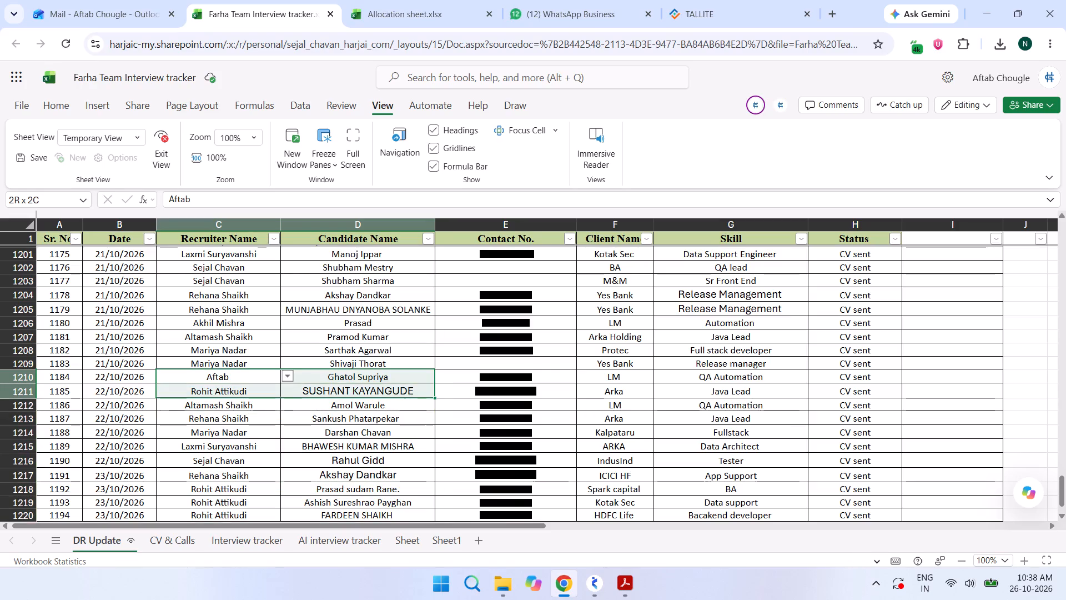
{"action": "left_click_drag", "start_coordinate": [423, 389], "coordinate": [417, 371]}
{"action": "scroll", "coordinate": [417, 371], "scroll_direction": "down", "scroll_amount": 2}
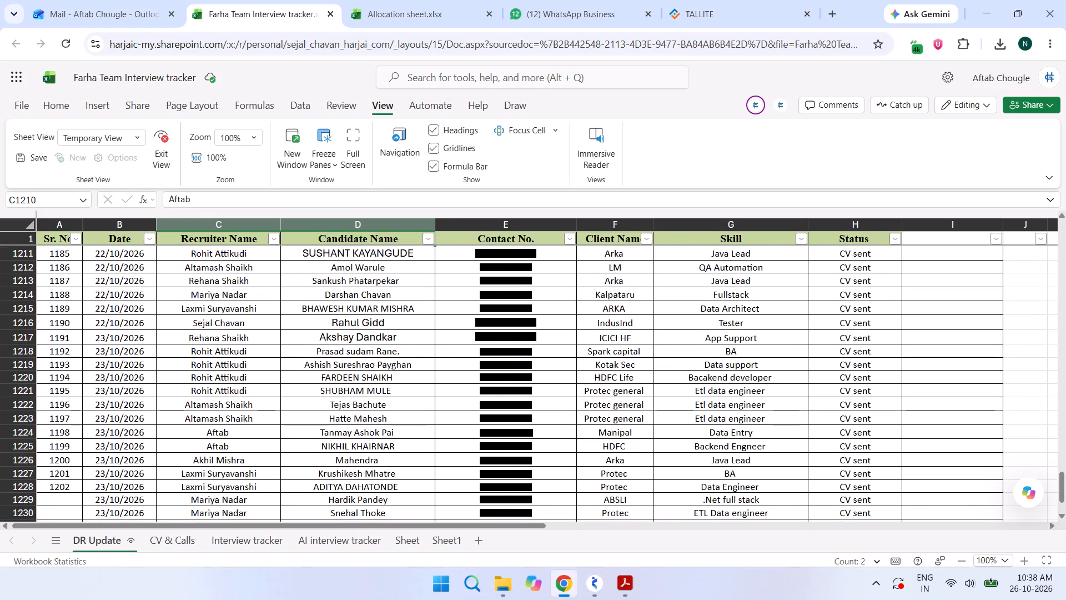
{"action": "left_click_drag", "start_coordinate": [335, 433], "coordinate": [440, 436]}
{"action": "left_click_drag", "start_coordinate": [354, 449], "coordinate": [700, 448]}
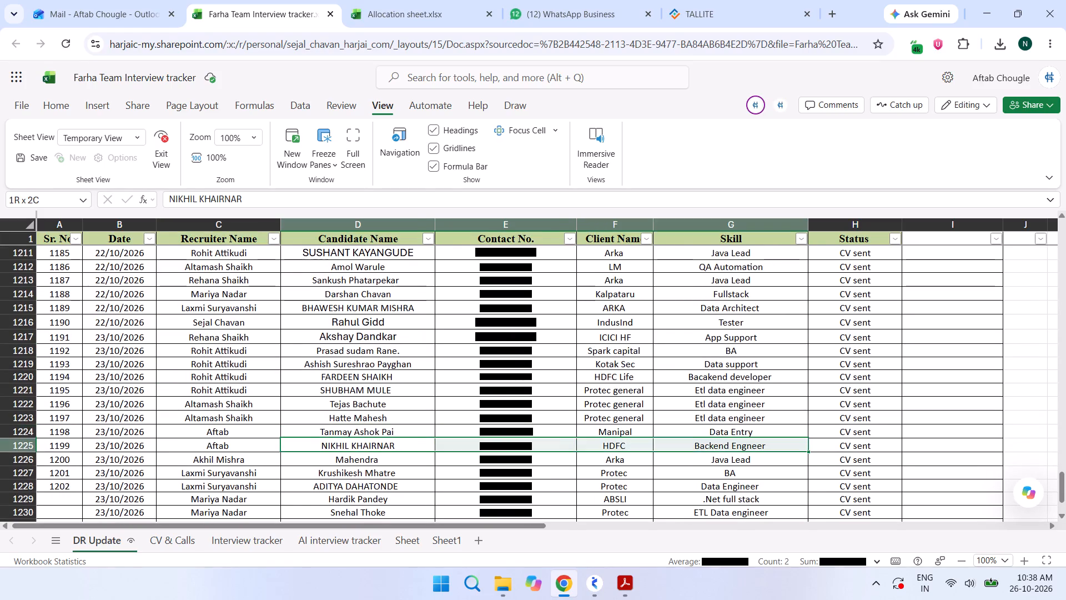
{"action": "left_click_drag", "start_coordinate": [700, 448], "coordinate": [798, 450]}
{"action": "scroll", "coordinate": [274, 379], "scroll_direction": "down", "scroll_amount": 2}
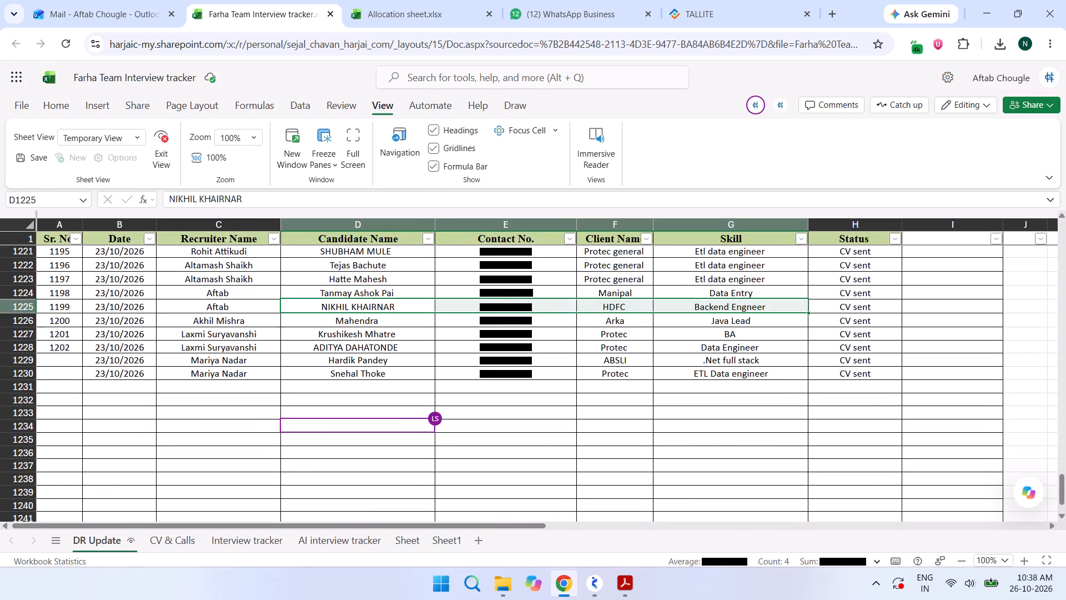
{"action": "scroll", "coordinate": [275, 358], "scroll_direction": "up", "scroll_amount": 1}
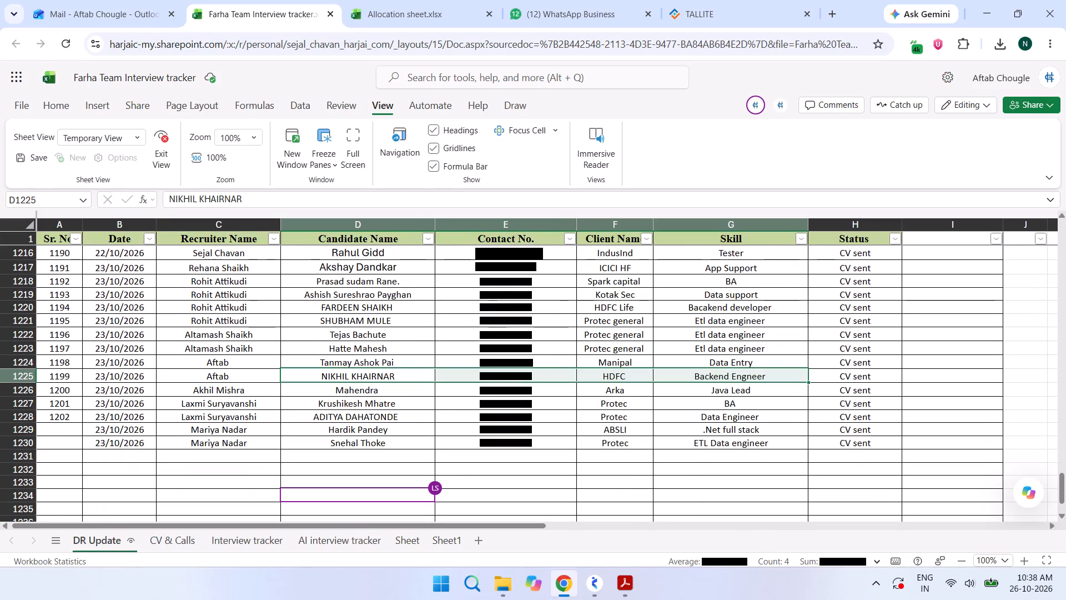
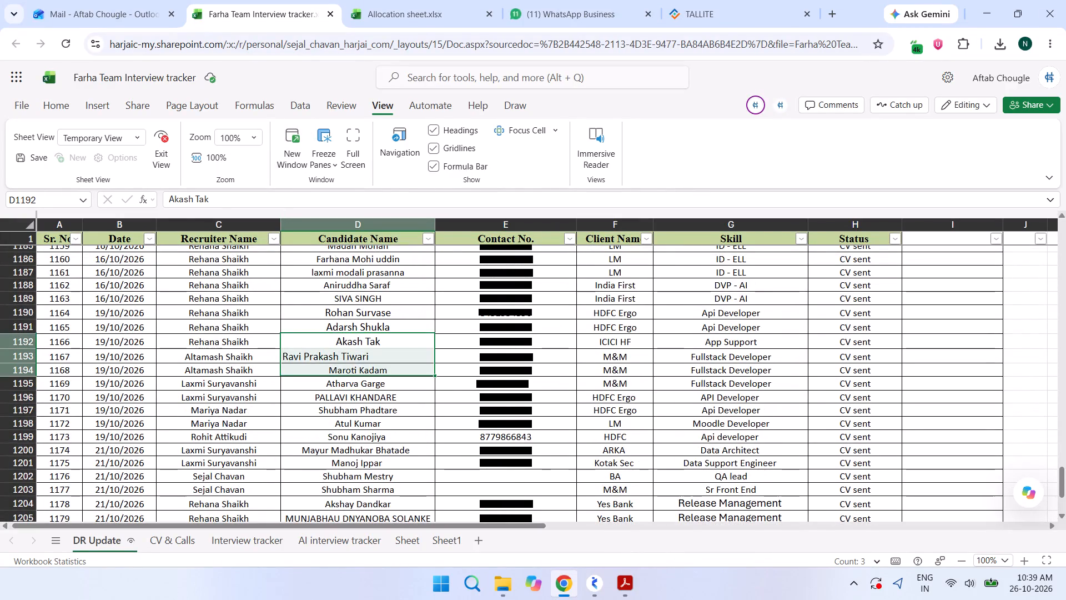
Recheck Aftab's submissions on the DR Update sheet, going back from the 19 October 2026 entries to those of 9 October 2026.
{"action": "scroll", "coordinate": [517, 346], "scroll_direction": "up", "scroll_amount": 2}
{"action": "left_click", "coordinate": [368, 340]}
{"action": "scroll", "coordinate": [368, 332], "scroll_direction": "up", "scroll_amount": 1}
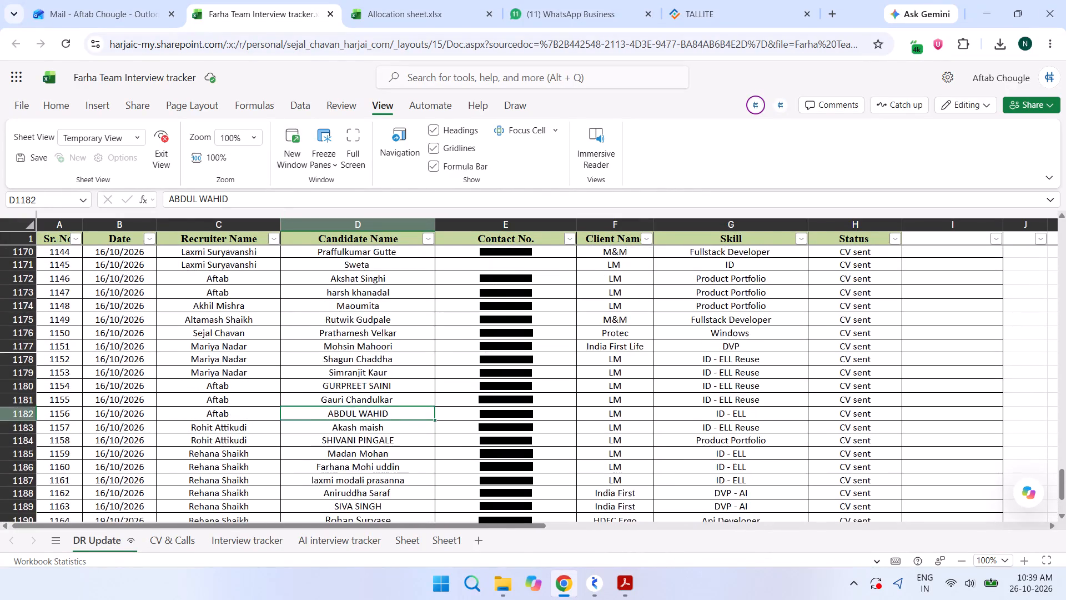
{"action": "scroll", "coordinate": [368, 330], "scroll_direction": "up", "scroll_amount": 3}
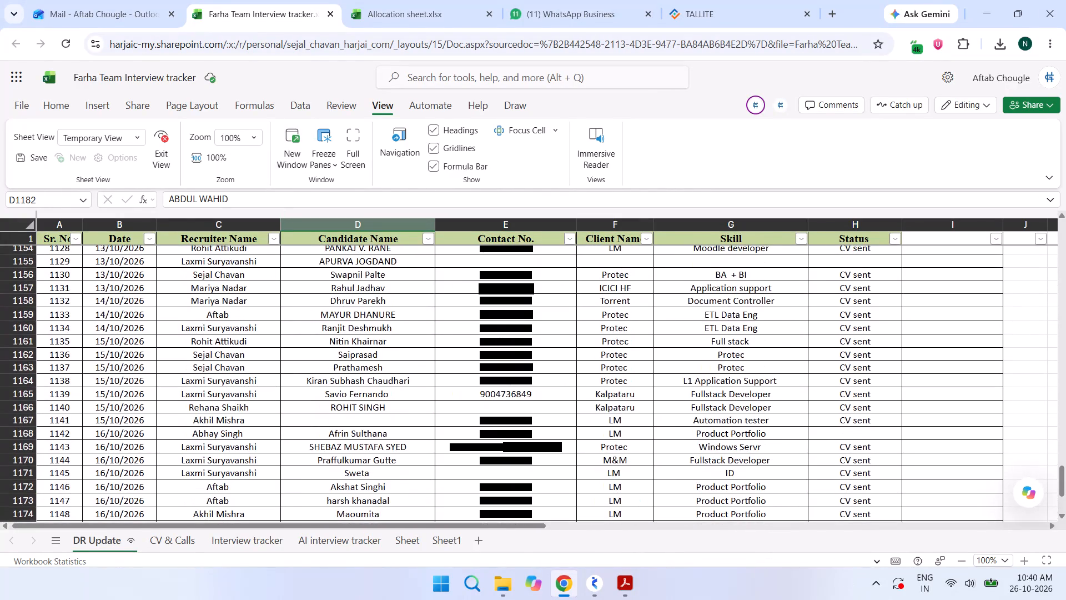
{"action": "scroll", "coordinate": [370, 324], "scroll_direction": "up", "scroll_amount": 4}
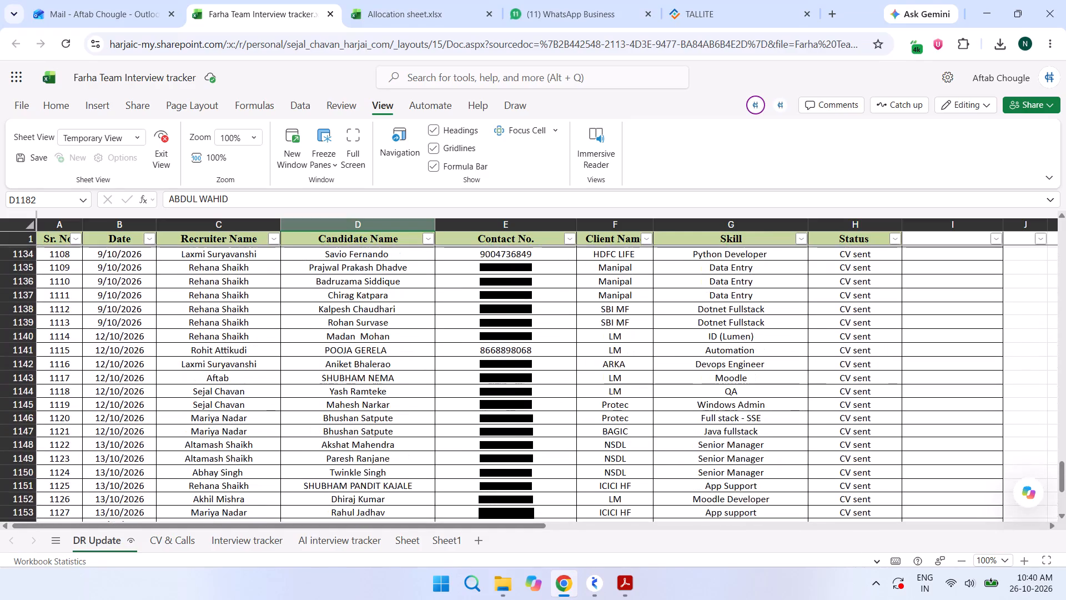
Look back through the DR Update submissions from 12 to 6 October 2026 for Aftab's entries, including the Argo Data Eng and LM Moodle rows.
{"action": "scroll", "coordinate": [395, 342], "scroll_direction": "up", "scroll_amount": 5}
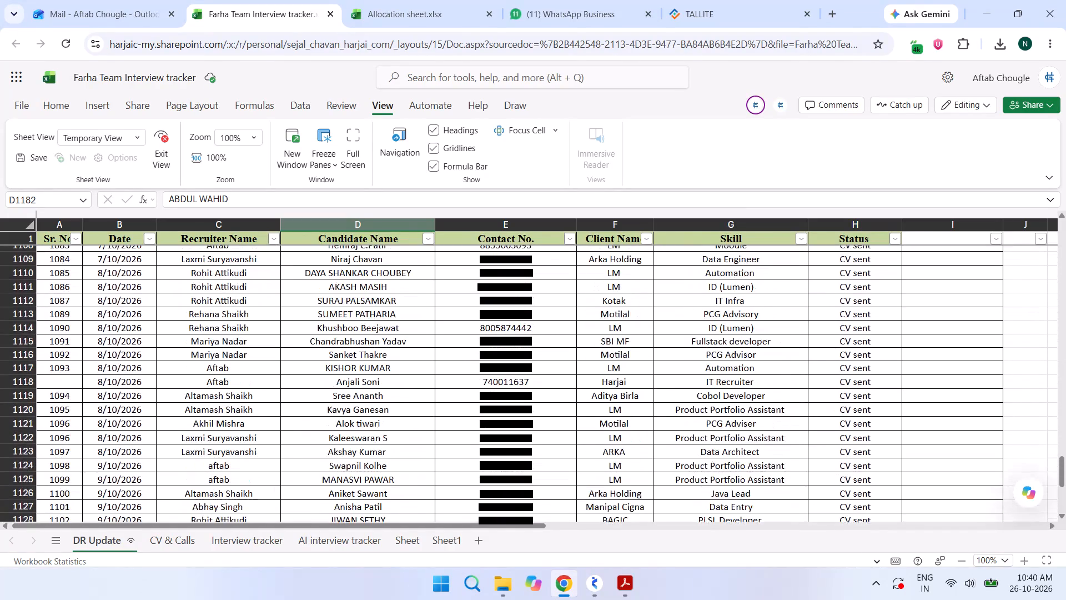
{"action": "scroll", "coordinate": [395, 342], "scroll_direction": "up", "scroll_amount": 3}
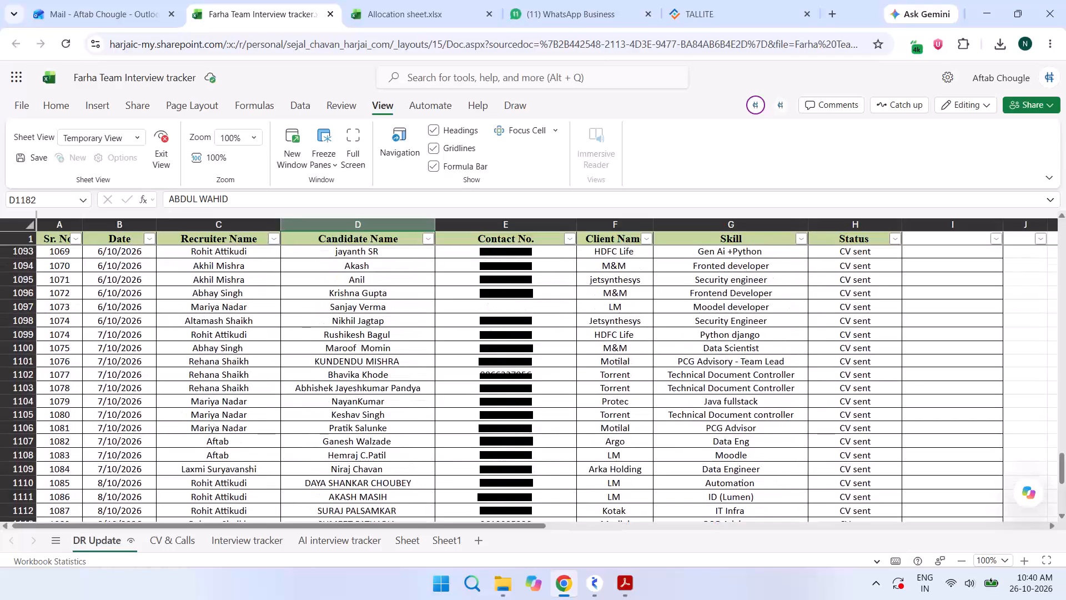
Review the DR Update submissions from 7 to 16 October 2026 for Aftab's entries, including the 9 October LM Product Portfolio Assistant rows.
{"action": "scroll", "coordinate": [395, 342], "scroll_direction": "down", "scroll_amount": 1}
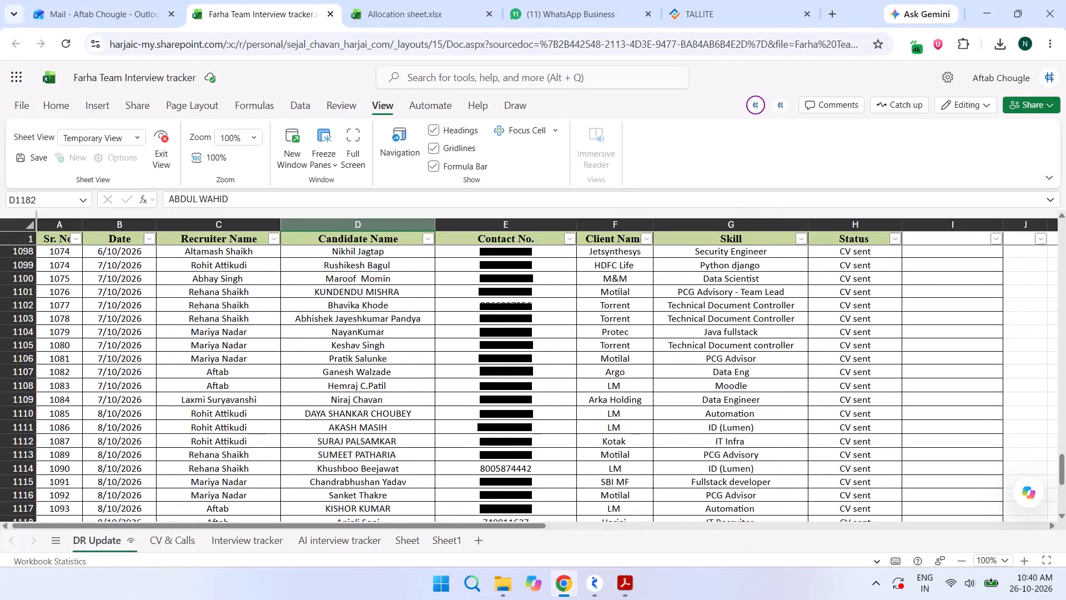
{"action": "scroll", "coordinate": [395, 342], "scroll_direction": "down", "scroll_amount": 1}
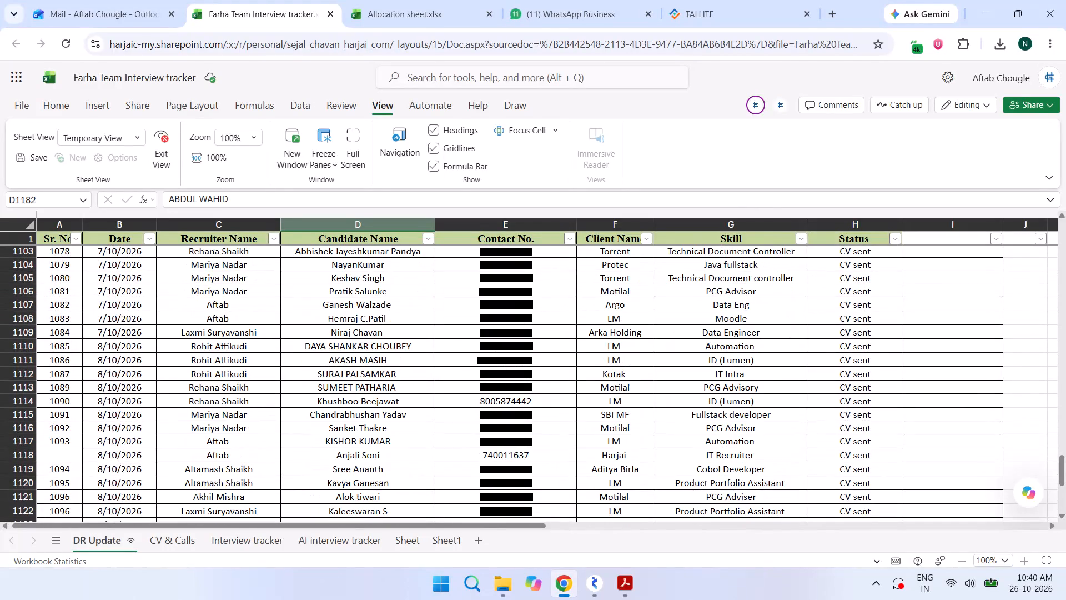
{"action": "scroll", "coordinate": [390, 326], "scroll_direction": "down", "scroll_amount": 1}
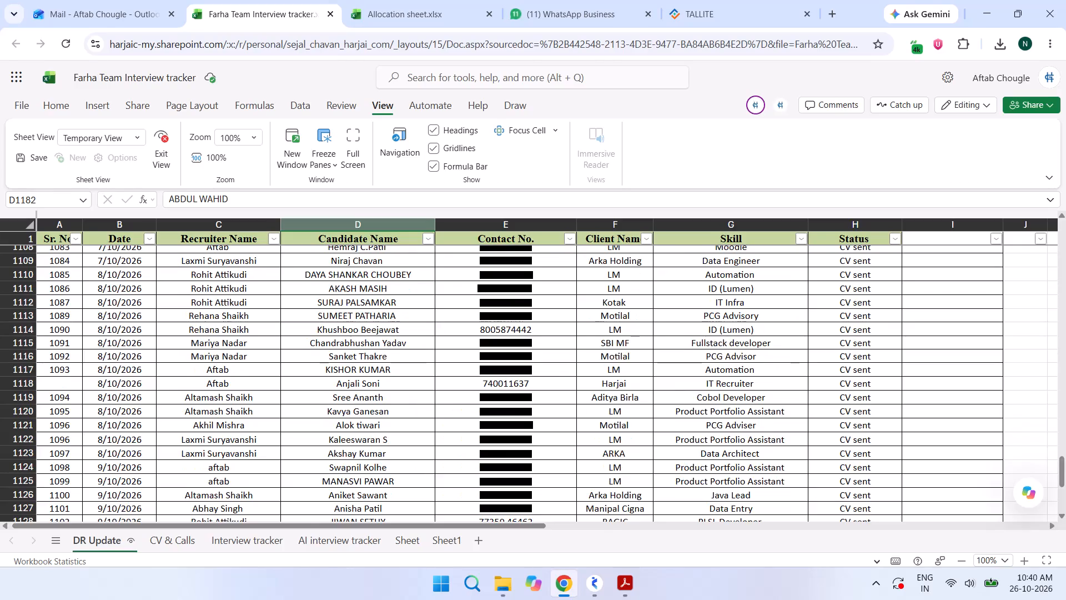
{"action": "scroll", "coordinate": [390, 325], "scroll_direction": "down", "scroll_amount": 2}
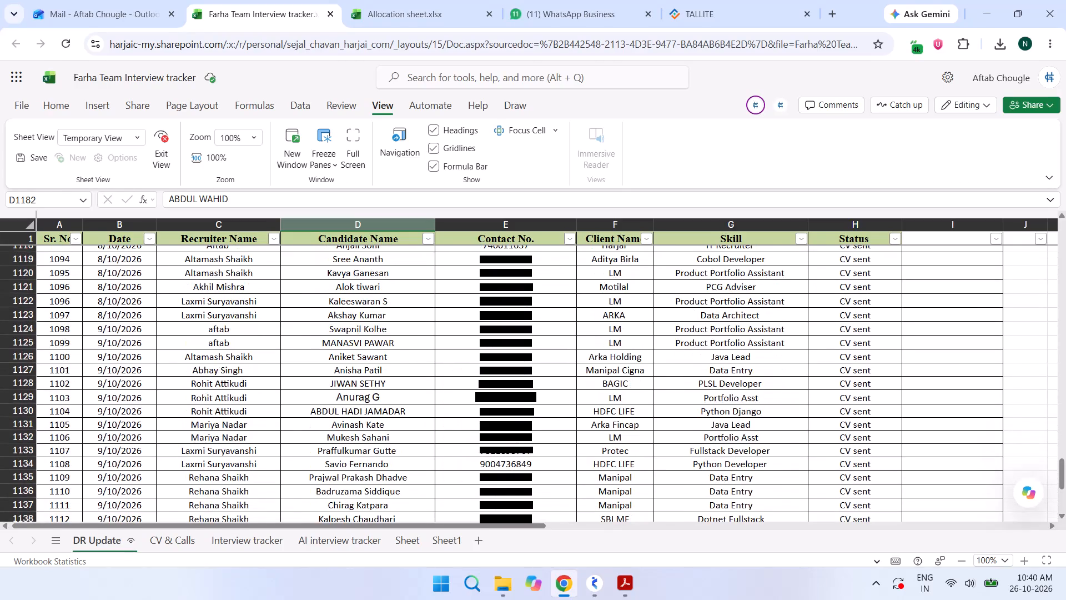
{"action": "left_click_drag", "start_coordinate": [384, 334], "coordinate": [387, 340]}
{"action": "left_click_drag", "start_coordinate": [387, 340], "coordinate": [386, 333]}
{"action": "scroll", "coordinate": [385, 328], "scroll_direction": "down", "scroll_amount": 1}
{"action": "scroll", "coordinate": [385, 328], "scroll_direction": "up", "scroll_amount": 1}
{"action": "scroll", "coordinate": [385, 328], "scroll_direction": "down", "scroll_amount": 5}
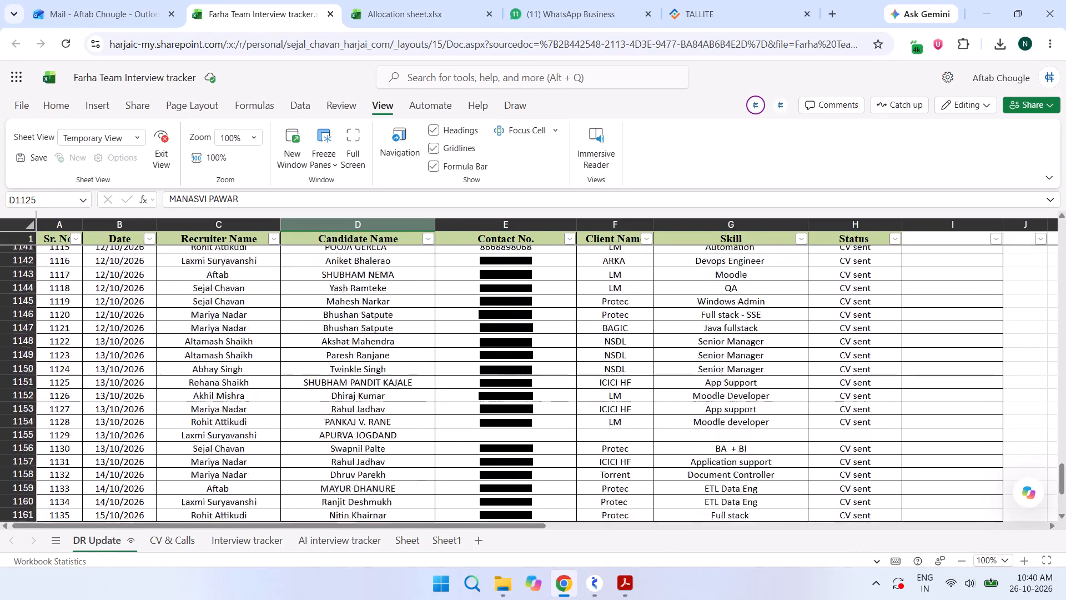
{"action": "scroll", "coordinate": [384, 324], "scroll_direction": "down", "scroll_amount": 2}
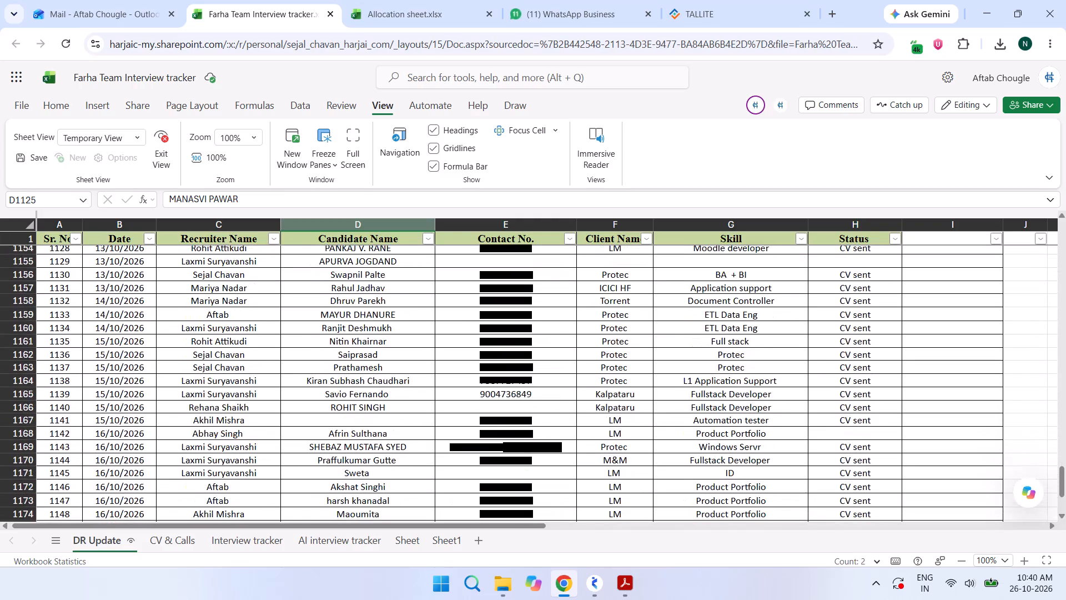
{"action": "scroll", "coordinate": [384, 324], "scroll_direction": "down", "scroll_amount": 1}
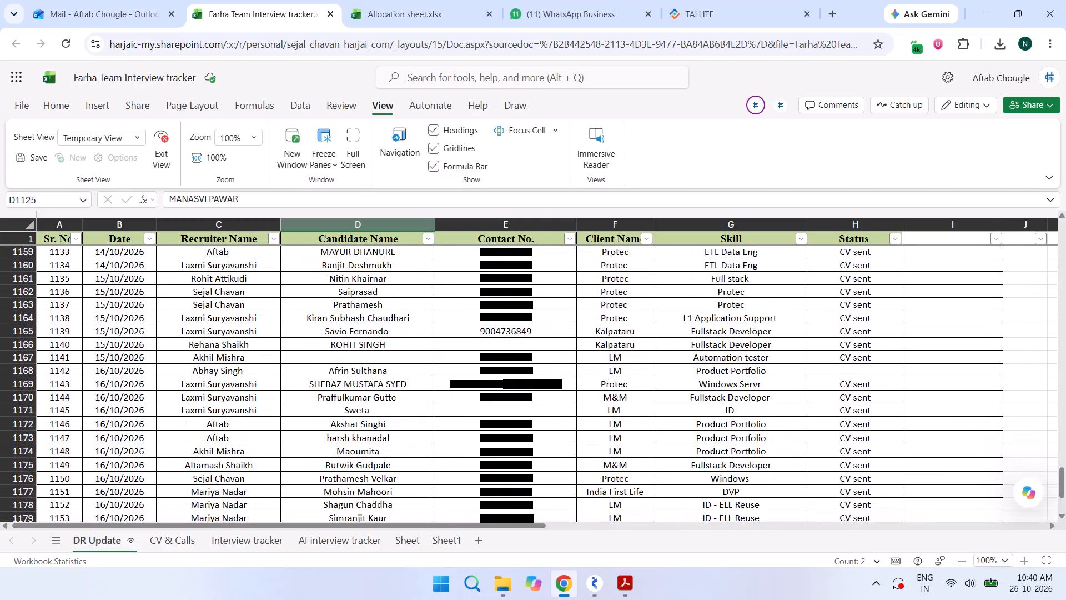
{"action": "scroll", "coordinate": [384, 324], "scroll_direction": "down", "scroll_amount": 1}
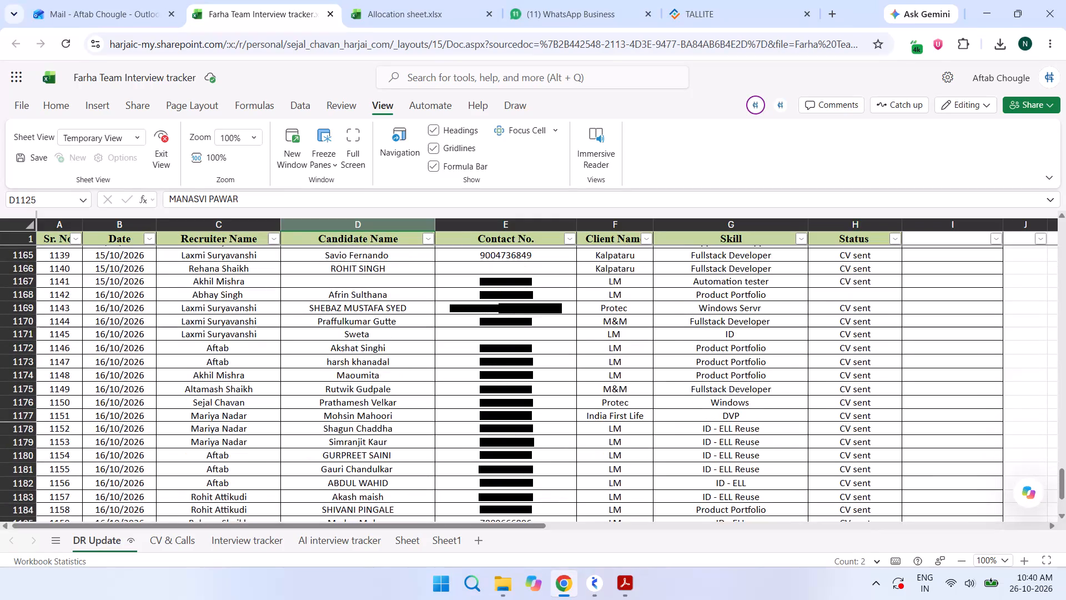
Copy the candidate name from Aftab's first LM Product Portfolio row dated 16 October 2026, Sr. No. 1146.
{"action": "left_click_drag", "start_coordinate": [383, 349], "coordinate": [388, 356]}
{"action": "left_click", "coordinate": [365, 352]}
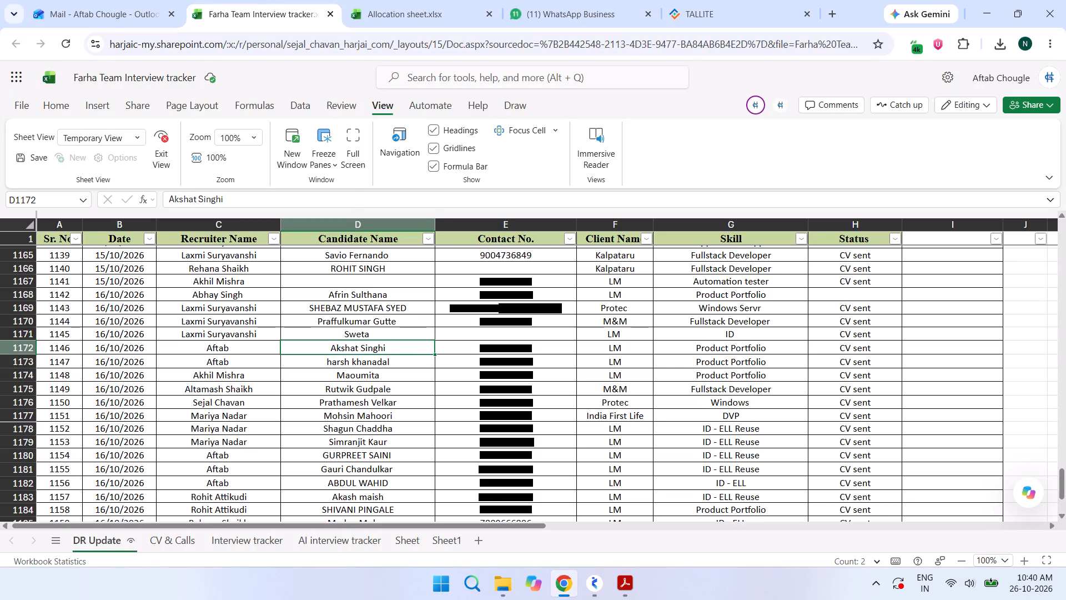
{"action": "key", "text": "ctrl+c"}
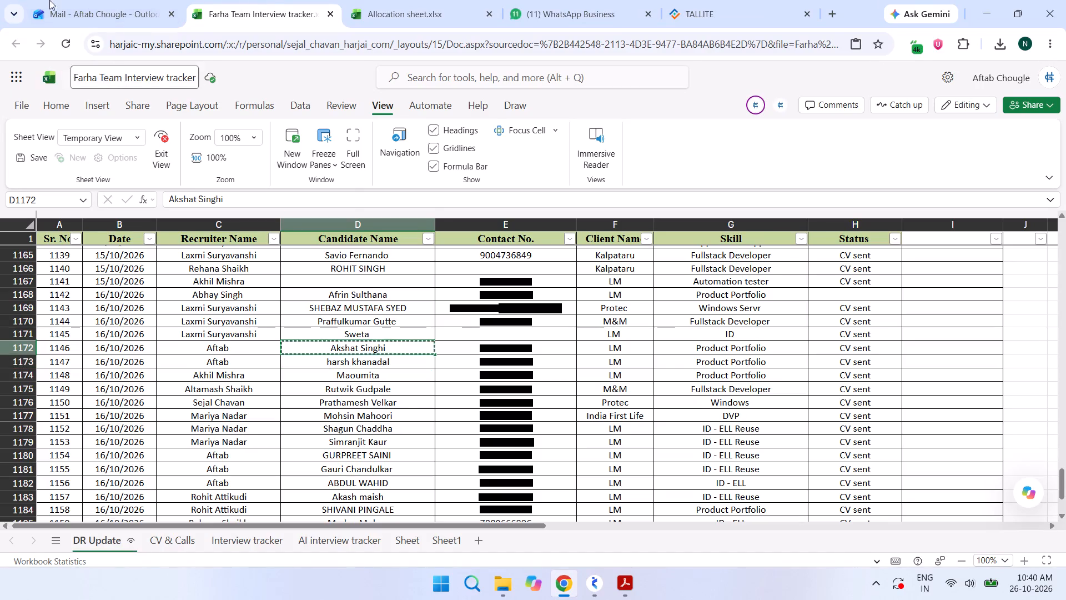